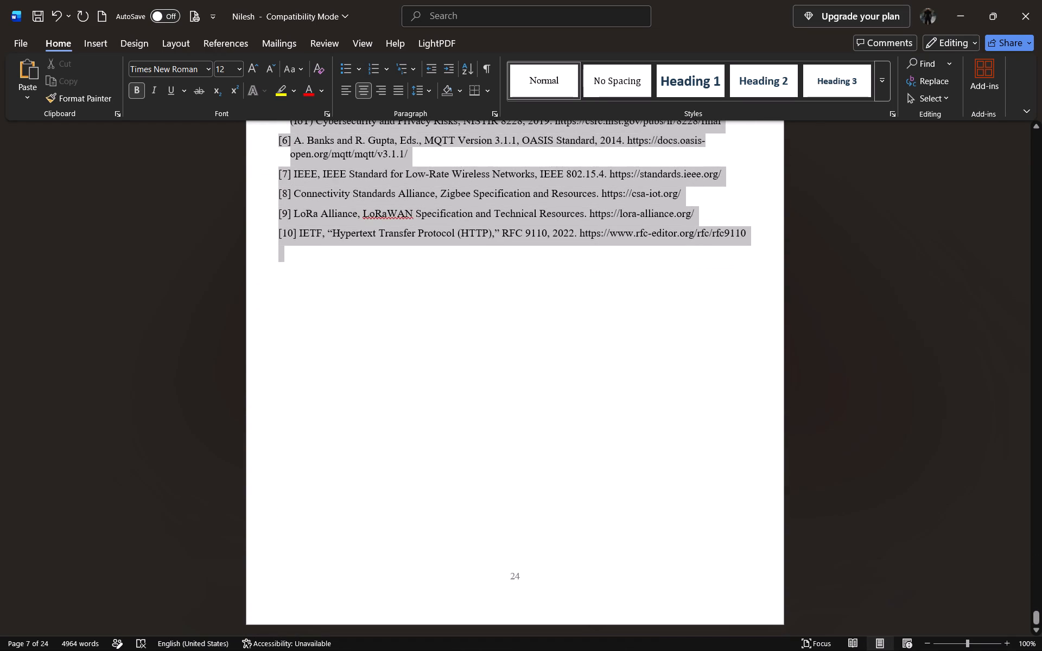
Justify the selected report text, from the Chapter 1 heading through the references.
{"action": "left_click", "coordinate": [399, 83]}
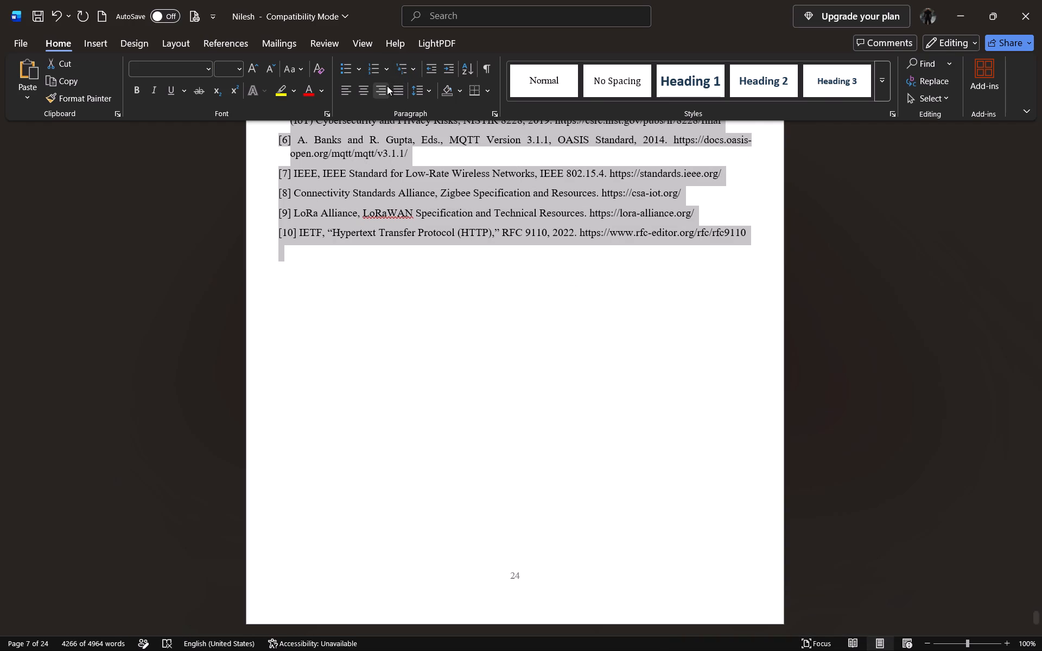
{"action": "left_click", "coordinate": [395, 92]}
Set the selected report text to Times New Roman at 13 pt.
{"action": "left_click", "coordinate": [207, 73]}
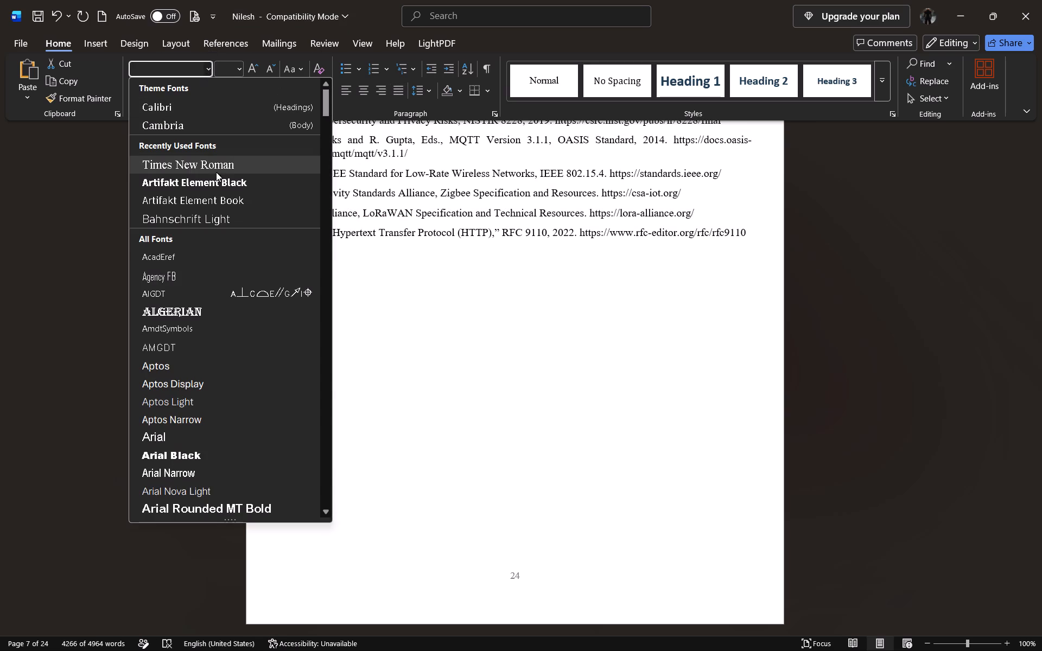
{"action": "left_click", "coordinate": [212, 161]}
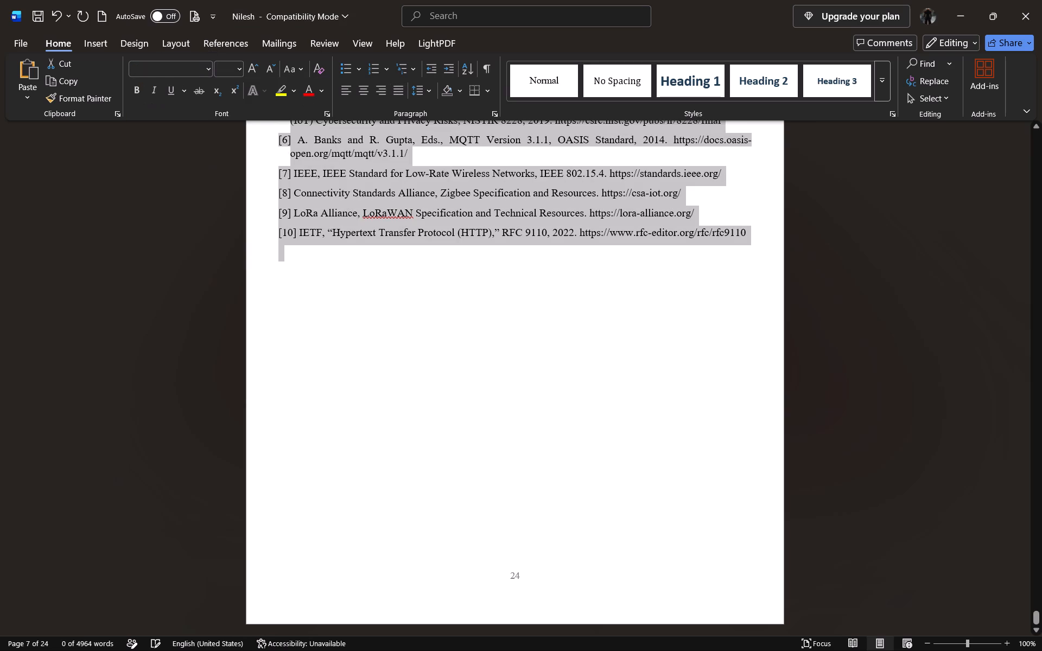
{"action": "left_click", "coordinate": [237, 76]}
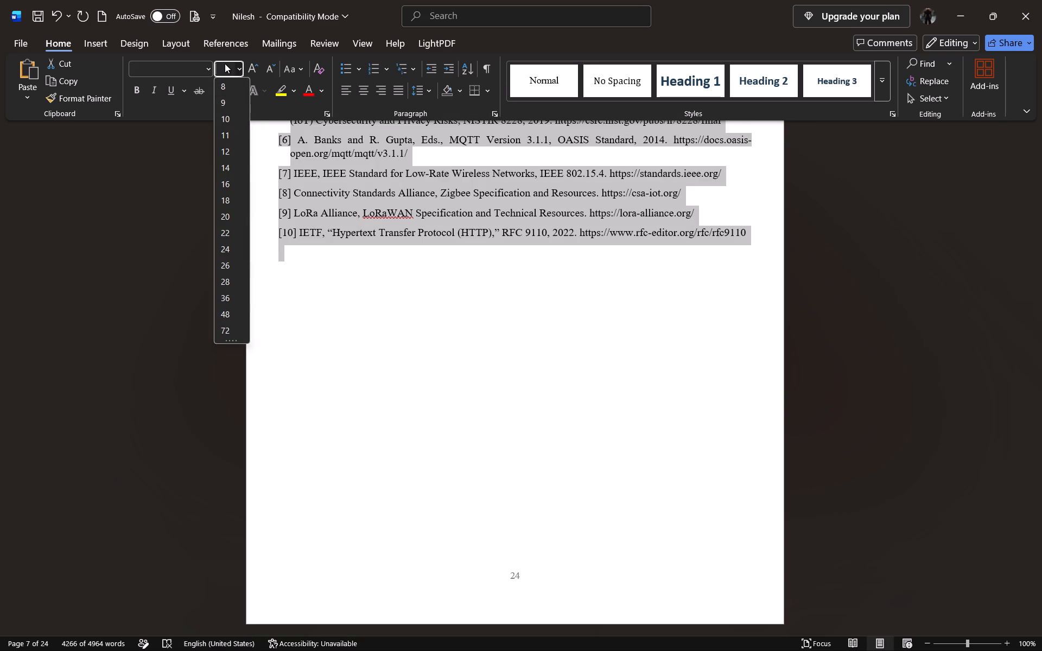
{"action": "key", "text": "1"}
{"action": "key", "text": "3"}
{"action": "key", "text": "Return"}
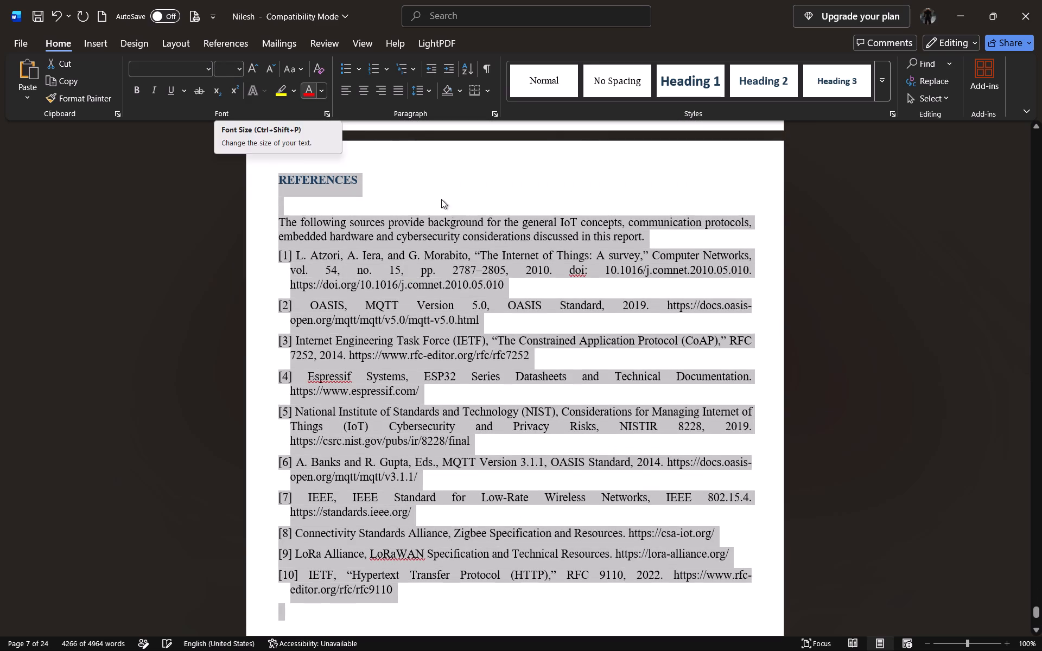
Center the heading "CHAPTER 1: ORGANIZATION PROFILE & TRAINING OVERVIEW" on page 7.
{"action": "scroll", "coordinate": [444, 207], "scroll_direction": "up", "scroll_amount": 16}
{"action": "scroll", "coordinate": [444, 207], "scroll_direction": "up", "scroll_amount": 19}
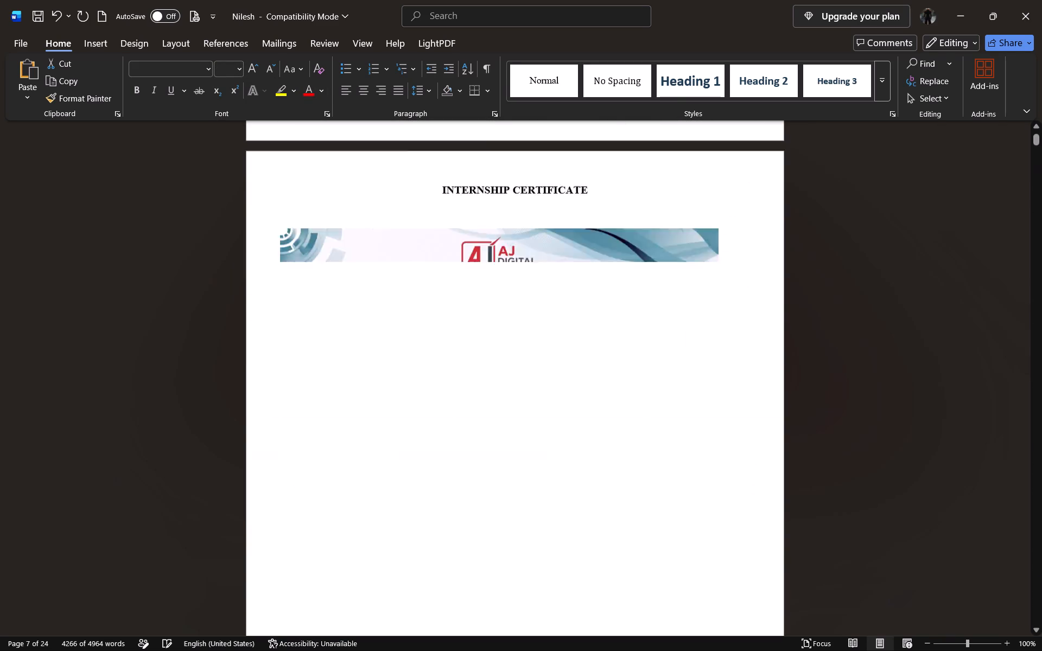
{"action": "scroll", "coordinate": [444, 207], "scroll_direction": "up", "scroll_amount": 12}
{"action": "scroll", "coordinate": [444, 207], "scroll_direction": "down", "scroll_amount": 8}
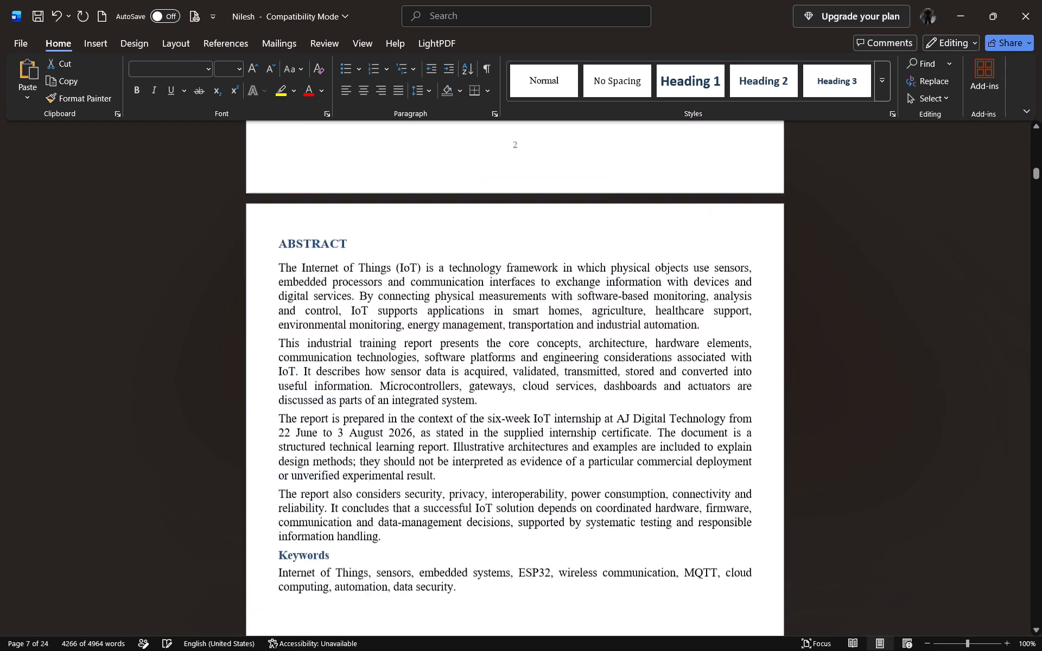
{"action": "scroll", "coordinate": [444, 207], "scroll_direction": "down", "scroll_amount": 9}
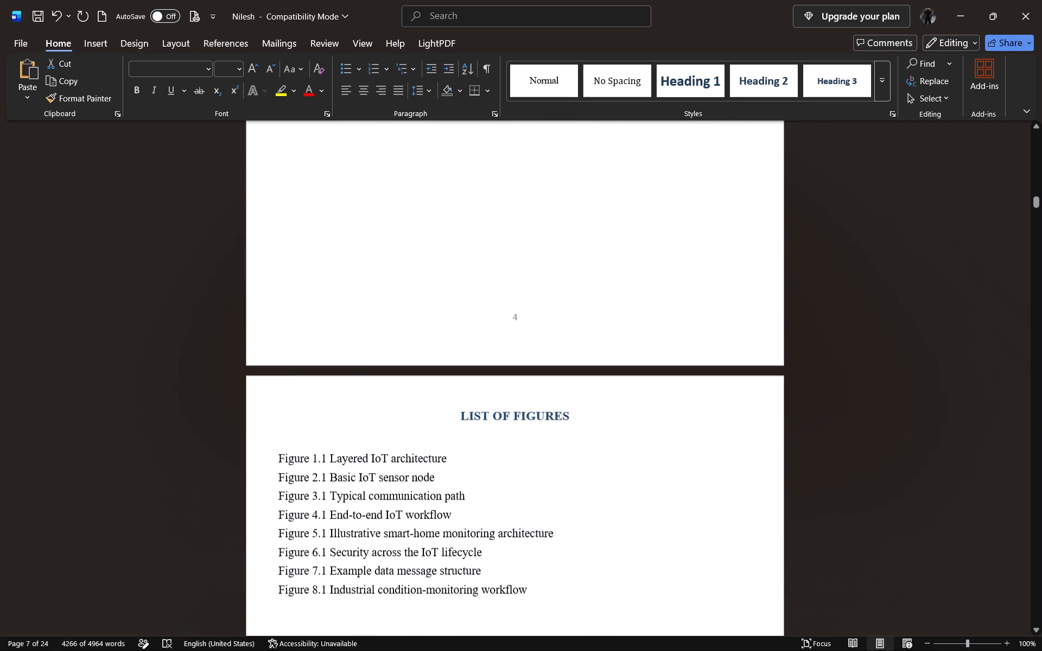
{"action": "scroll", "coordinate": [444, 207], "scroll_direction": "down", "scroll_amount": 9}
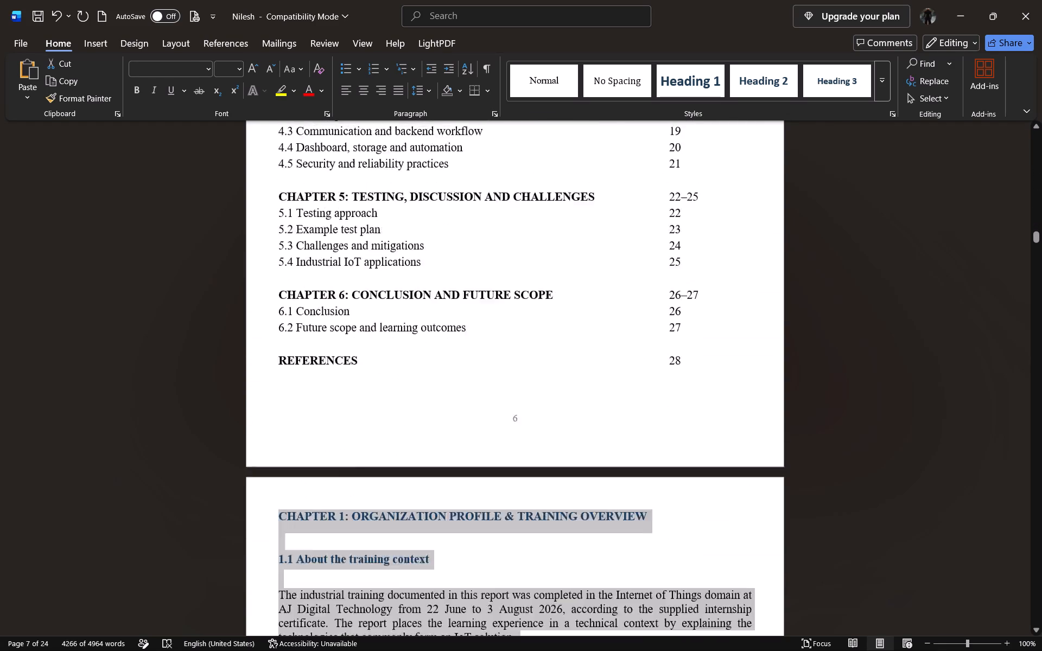
{"action": "scroll", "coordinate": [444, 207], "scroll_direction": "down", "scroll_amount": 2}
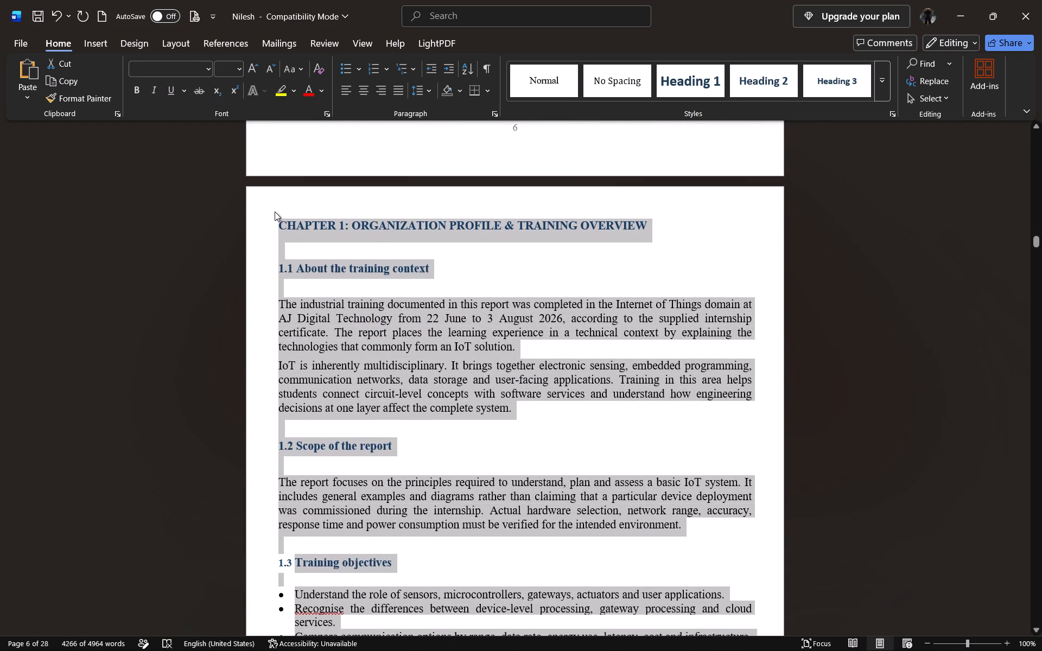
{"action": "left_click", "coordinate": [273, 213]}
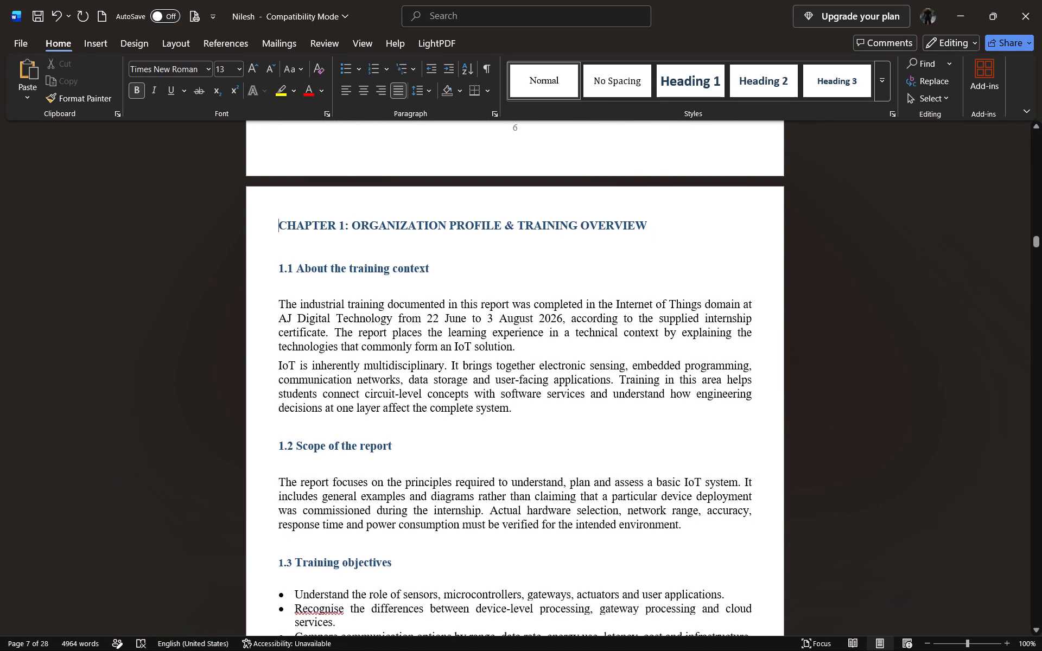
{"action": "left_click", "coordinate": [363, 92]}
Center the heading "CHAPTER 2: COMPREHENSIVE TECHNICAL MODULES" on page 9.
{"action": "scroll", "coordinate": [480, 414], "scroll_direction": "down", "scroll_amount": 1}
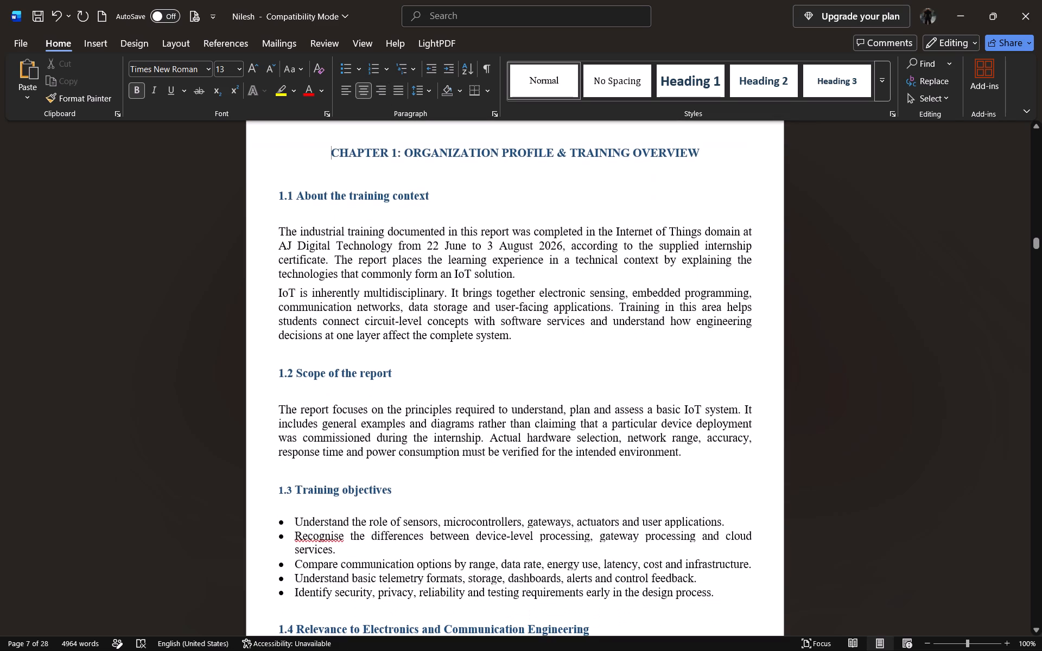
{"action": "scroll", "coordinate": [480, 414], "scroll_direction": "down", "scroll_amount": 1}
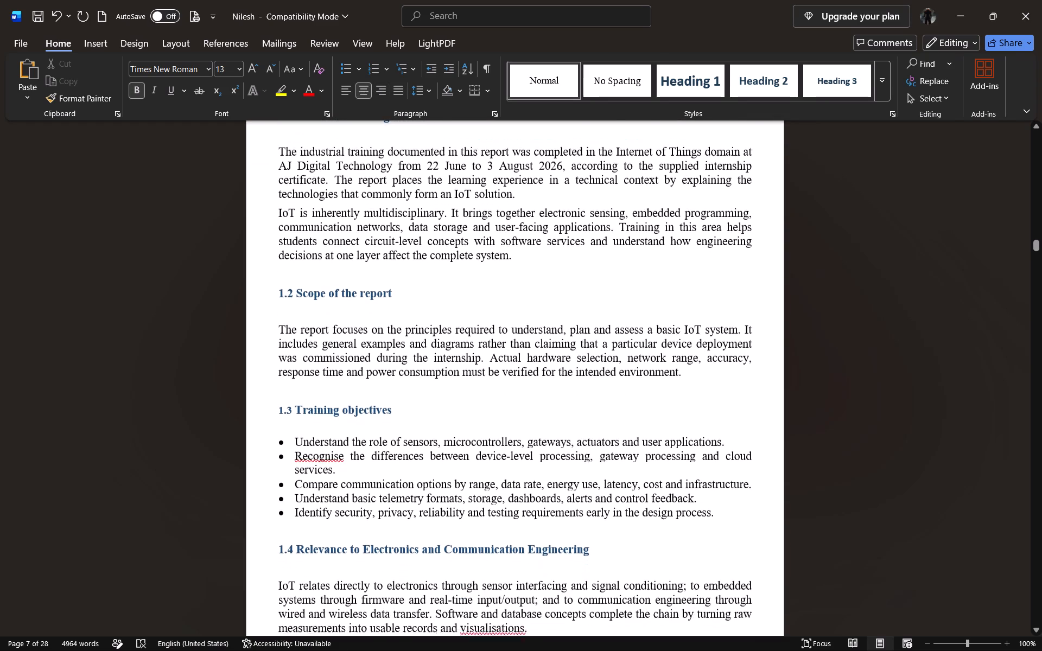
{"action": "scroll", "coordinate": [480, 414], "scroll_direction": "down", "scroll_amount": 4}
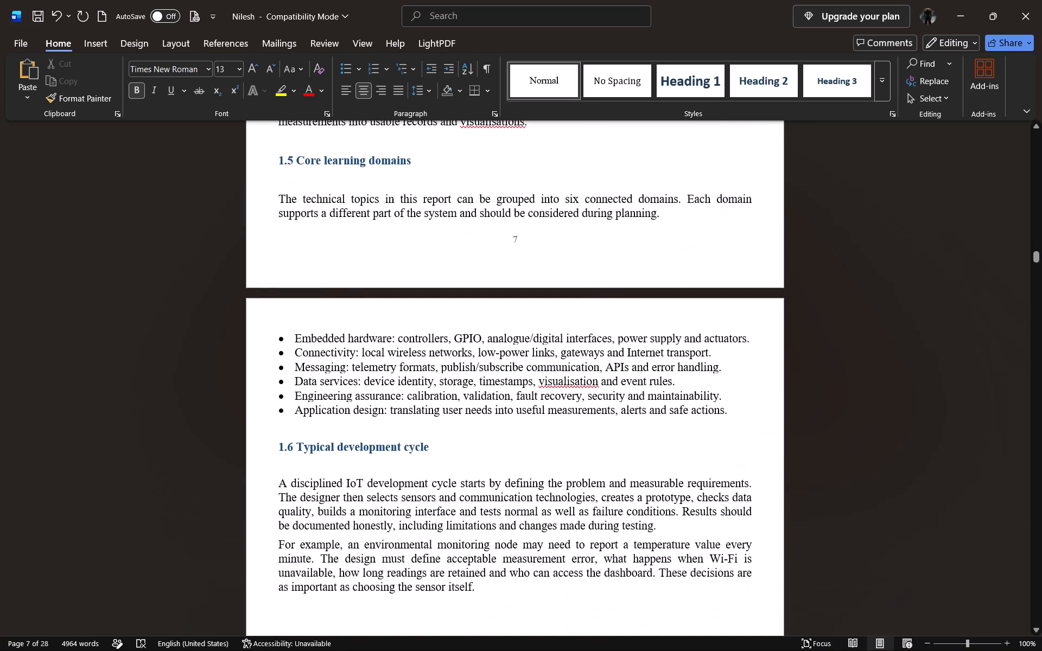
{"action": "scroll", "coordinate": [480, 414], "scroll_direction": "down", "scroll_amount": 4}
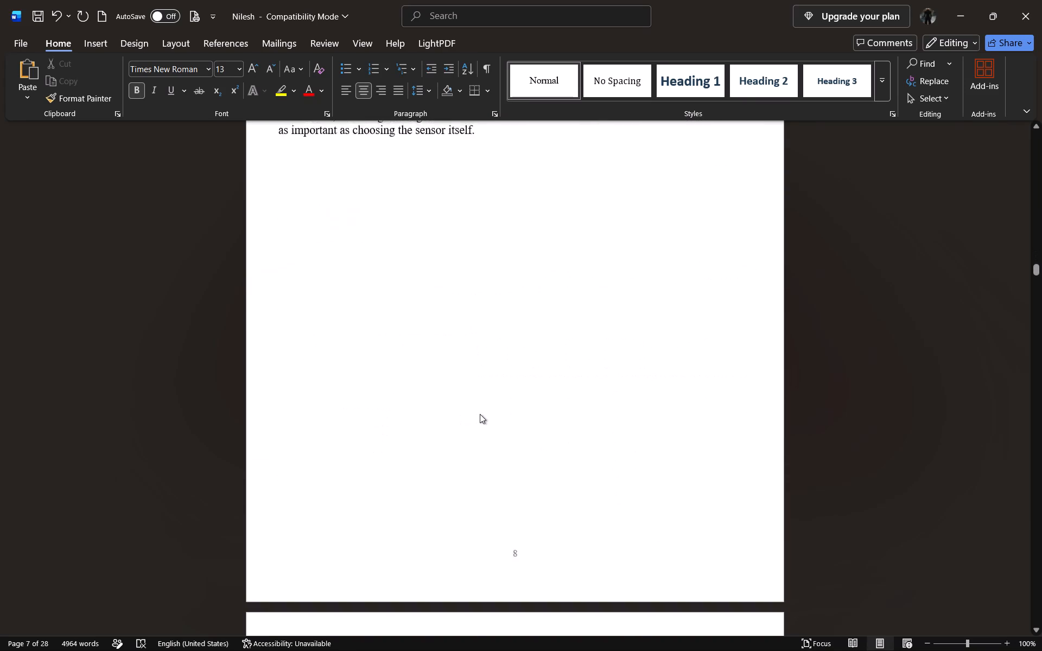
{"action": "scroll", "coordinate": [480, 414], "scroll_direction": "down", "scroll_amount": 2}
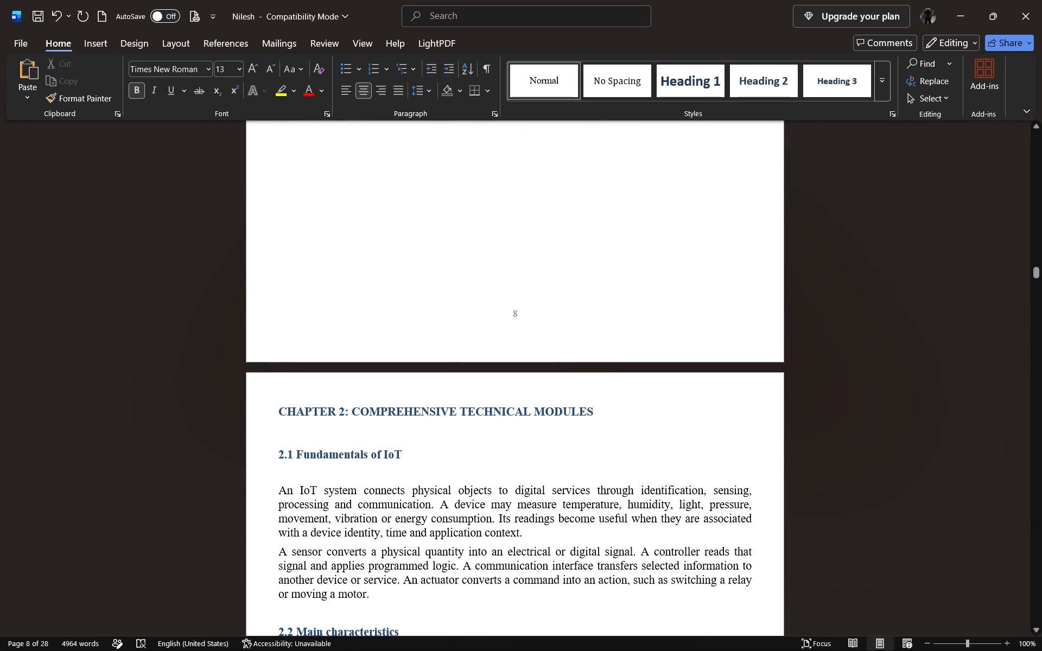
{"action": "left_click", "coordinate": [276, 411]}
{"action": "left_click", "coordinate": [366, 94]}
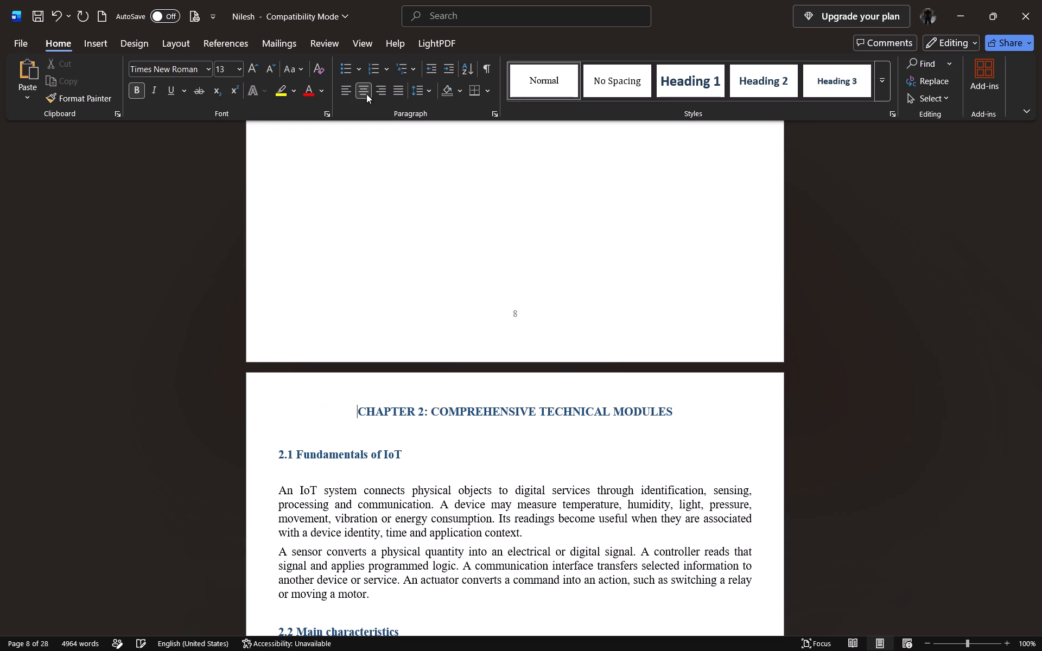
Center the Layered IoT architecture picture in section 2.2 Main characteristics.
{"action": "scroll", "coordinate": [567, 447], "scroll_direction": "down", "scroll_amount": 3}
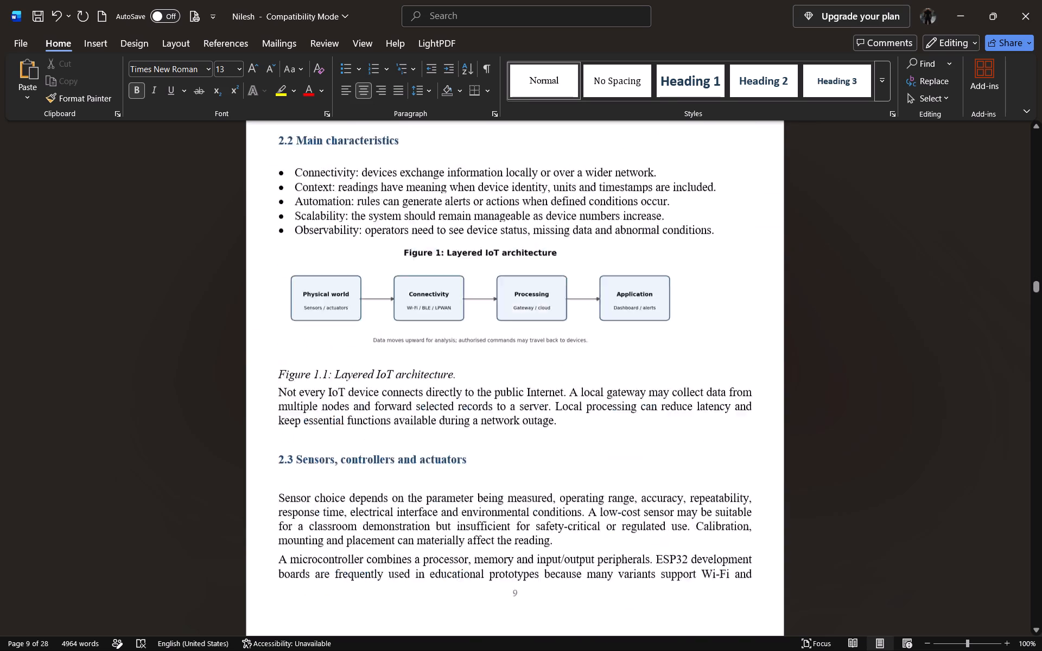
{"action": "scroll", "coordinate": [567, 447], "scroll_direction": "down", "scroll_amount": 1}
{"action": "scroll", "coordinate": [567, 447], "scroll_direction": "up", "scroll_amount": 3}
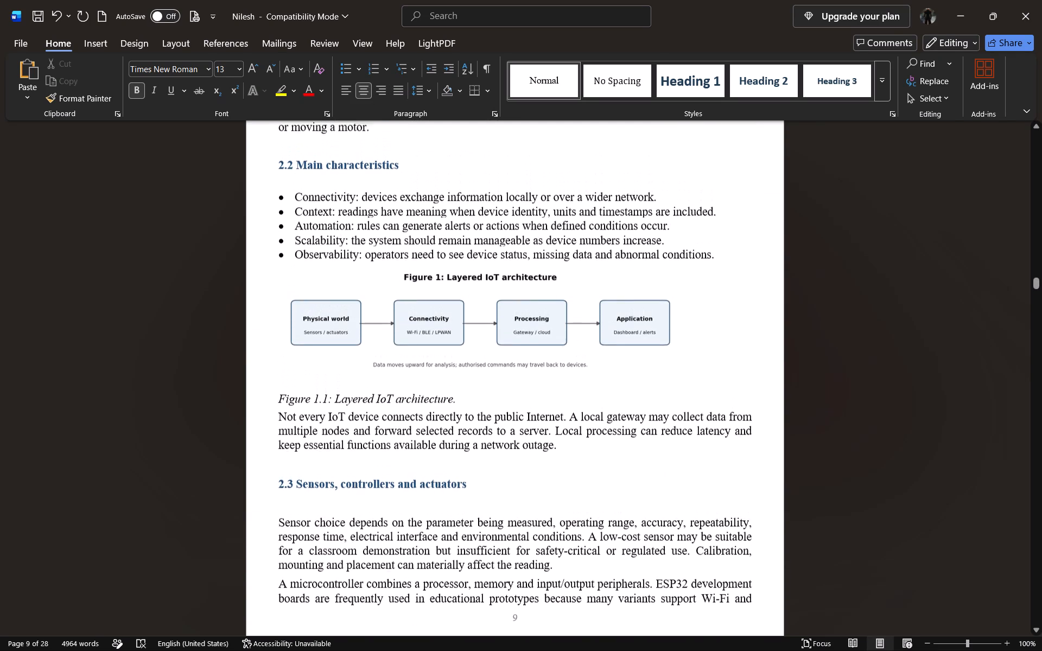
{"action": "scroll", "coordinate": [567, 454], "scroll_direction": "up", "scroll_amount": 1}
{"action": "left_click", "coordinate": [506, 416]}
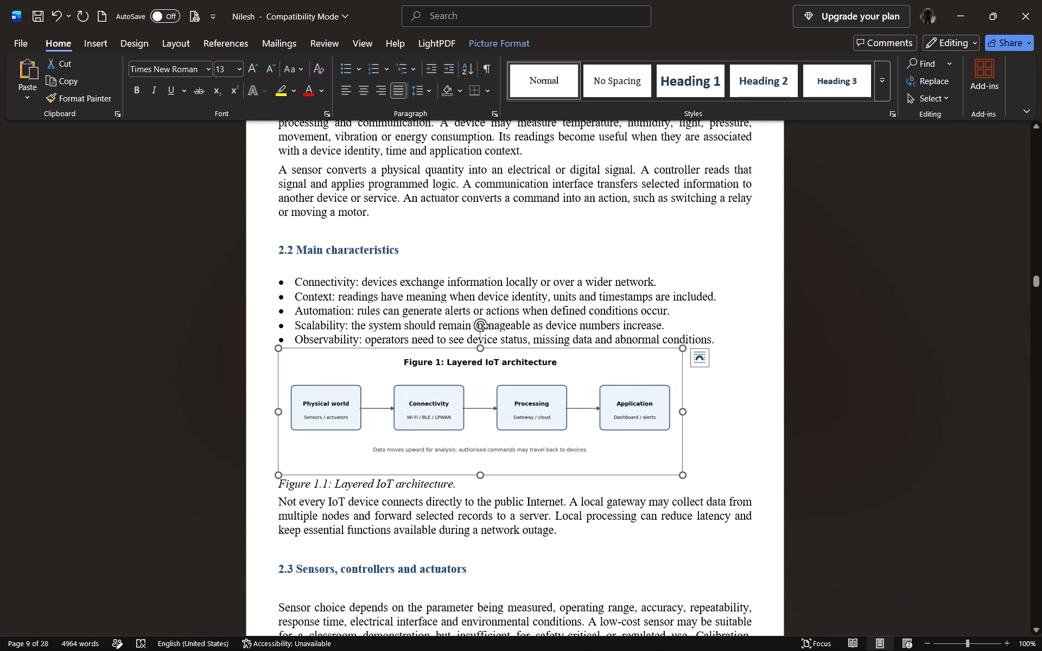
{"action": "left_click", "coordinate": [364, 98]}
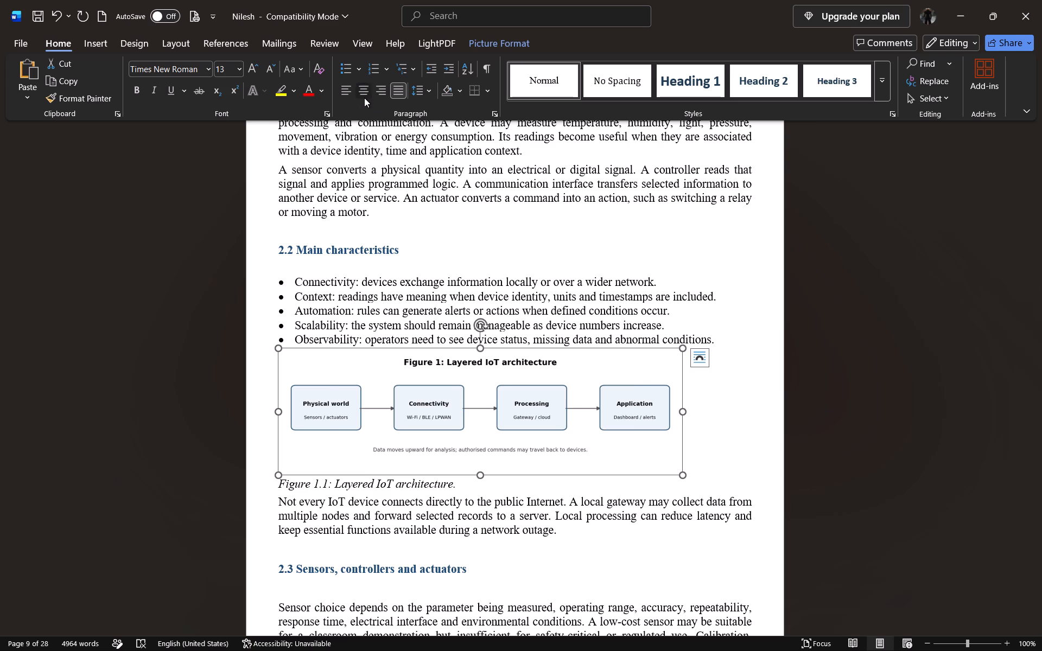
Center the "Figure 1.1: Layered IoT architecture." caption and insert a blank line between it and the following paragraph.
{"action": "scroll", "coordinate": [412, 416], "scroll_direction": "down", "scroll_amount": 1}
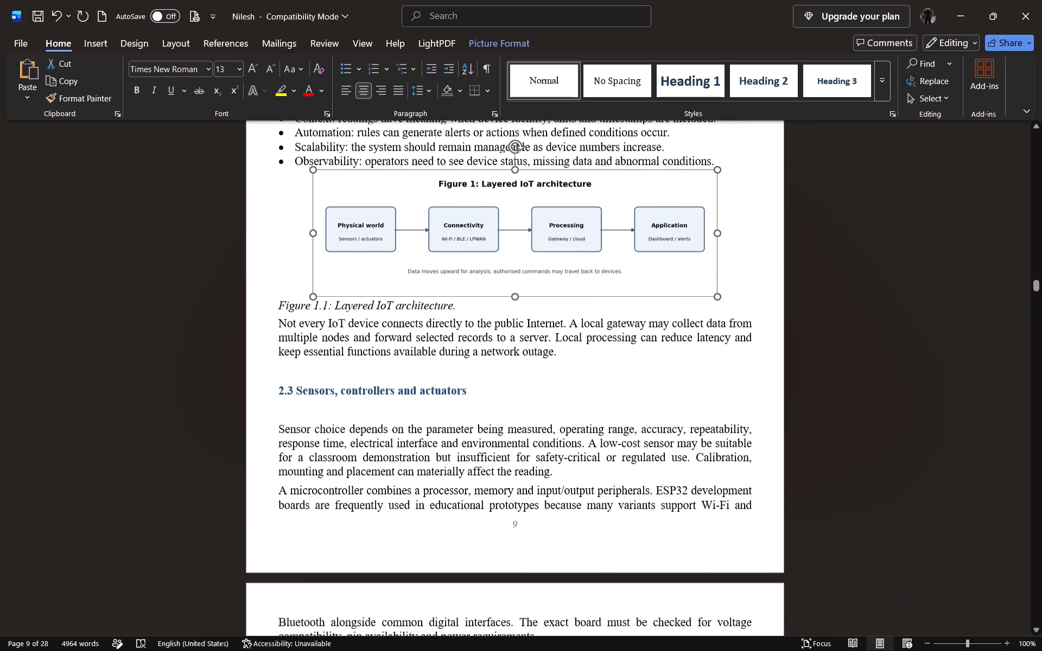
{"action": "scroll", "coordinate": [412, 416], "scroll_direction": "down", "scroll_amount": 1}
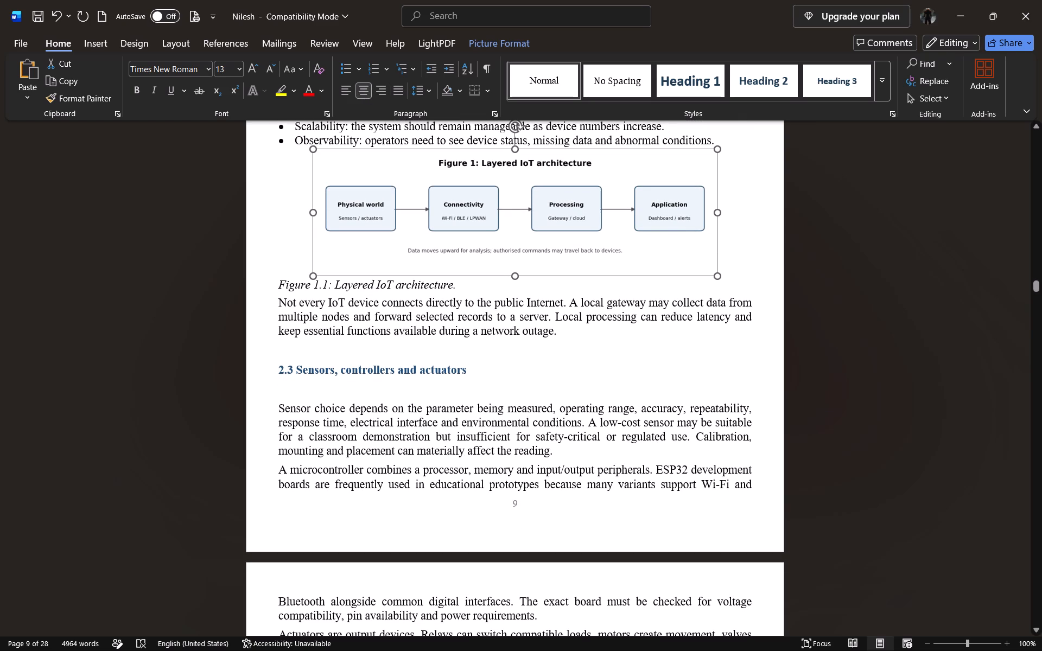
{"action": "left_click", "coordinate": [274, 280]}
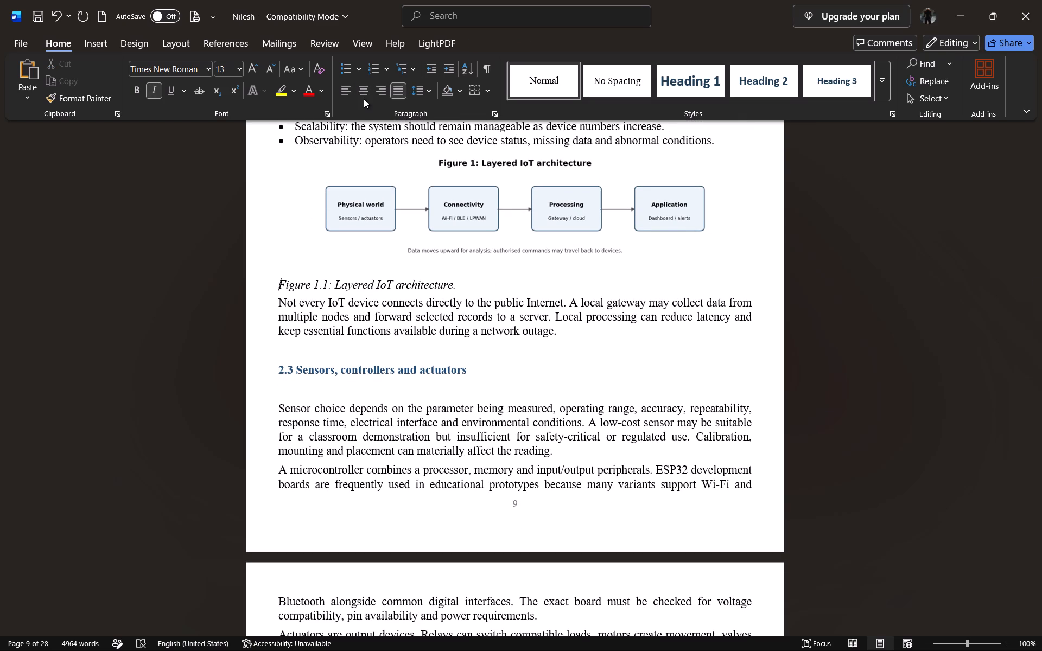
{"action": "left_click", "coordinate": [361, 91]}
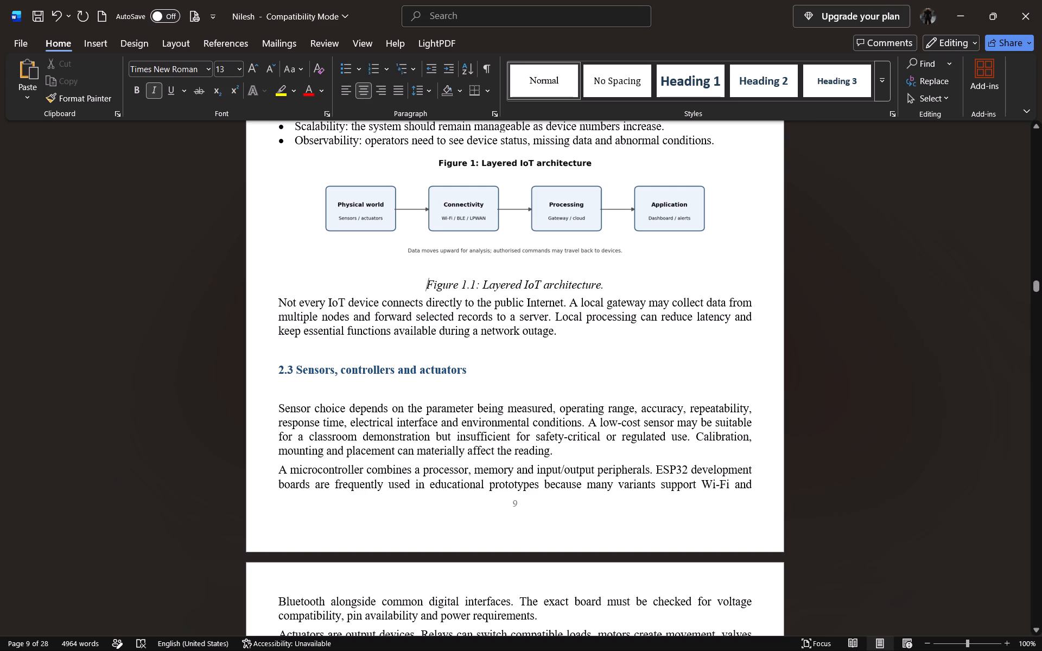
{"action": "left_click", "coordinate": [277, 304]}
{"action": "key", "text": "Return"}
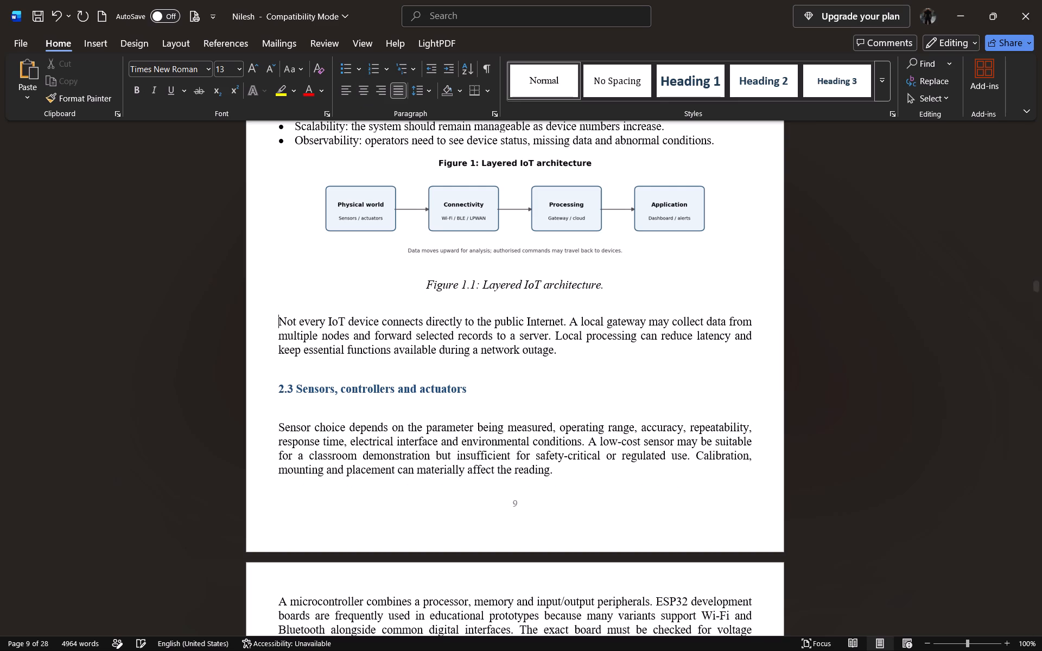
Crop the Layered IoT architecture picture to about 3.34 × 15.75 cm, cutting off its built-in "Figure 1" title and the empty lower margin.
{"action": "left_click", "coordinate": [480, 200]}
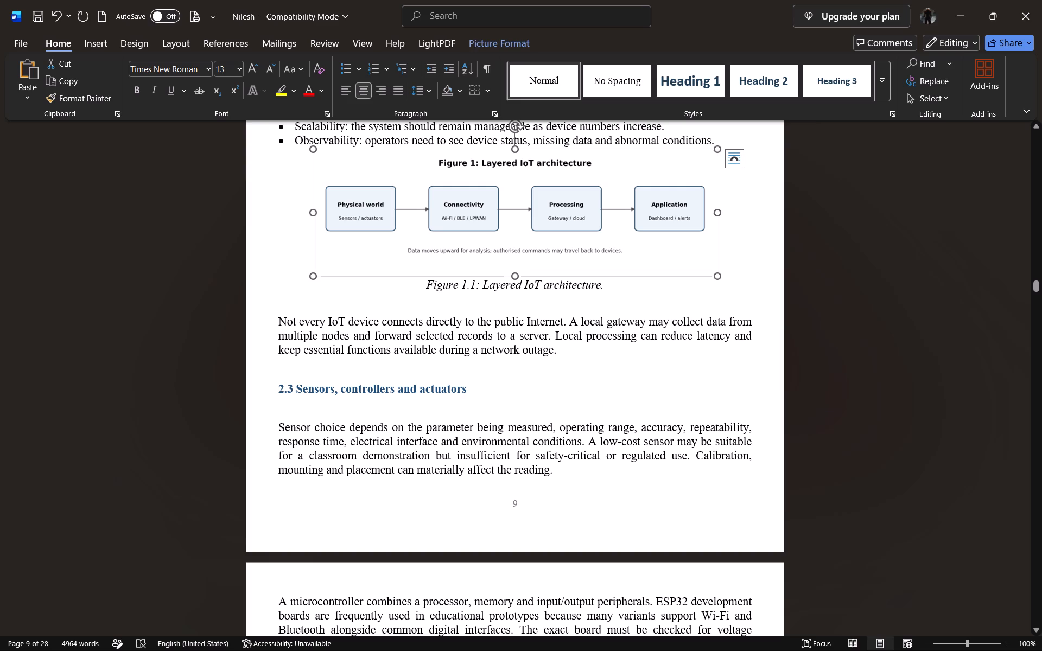
{"action": "left_click", "coordinate": [480, 200]}
{"action": "left_click", "coordinate": [501, 45]}
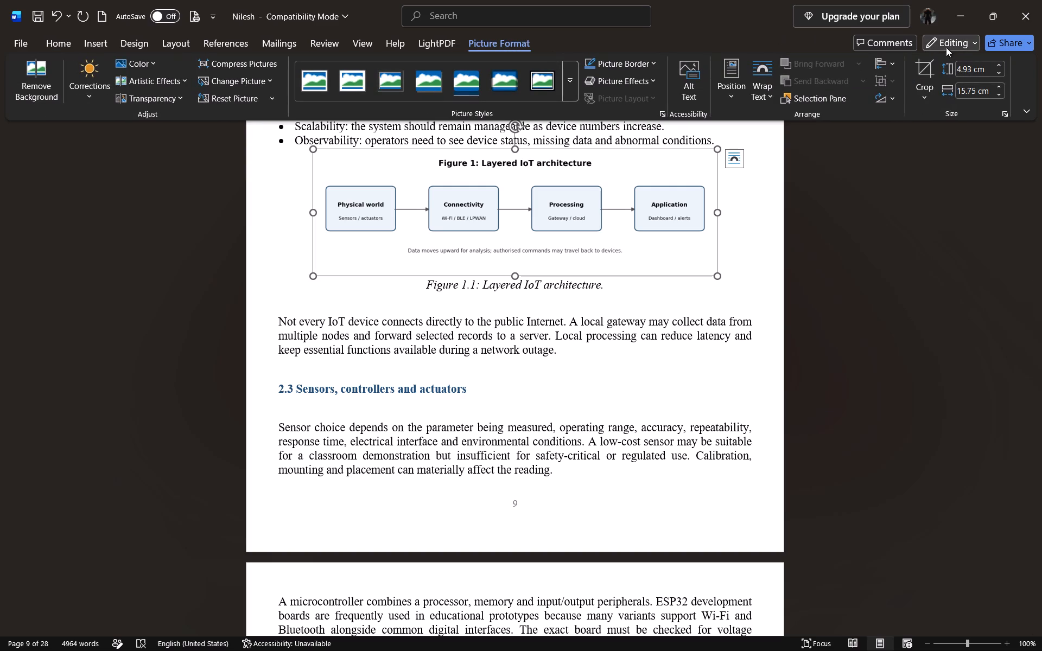
{"action": "left_click", "coordinate": [919, 67]}
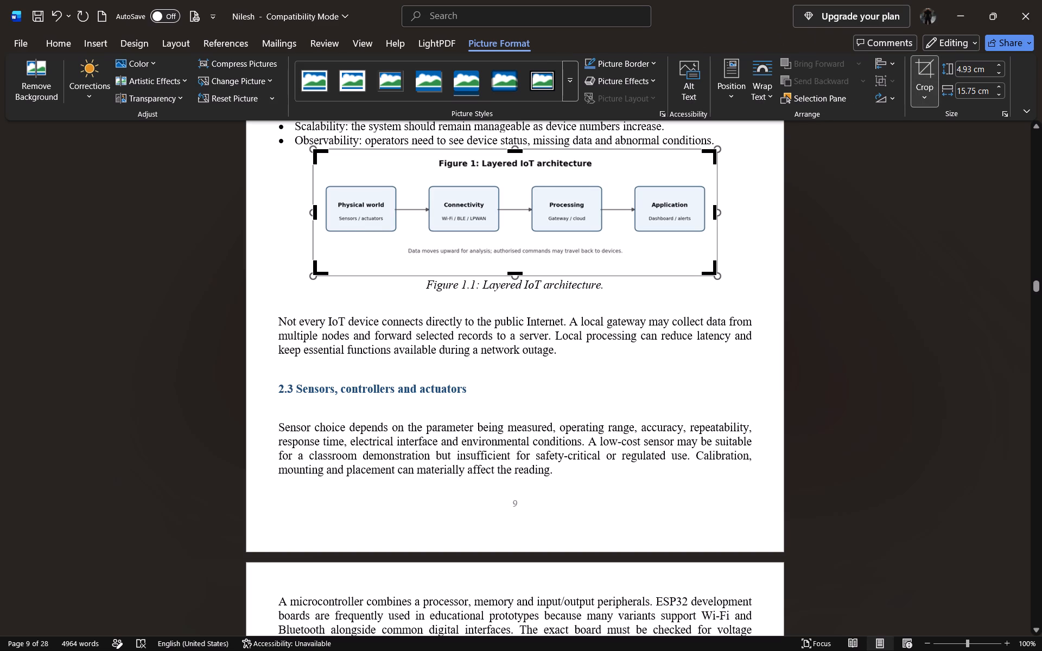
{"action": "left_click_drag", "start_coordinate": [711, 150], "coordinate": [715, 159]}
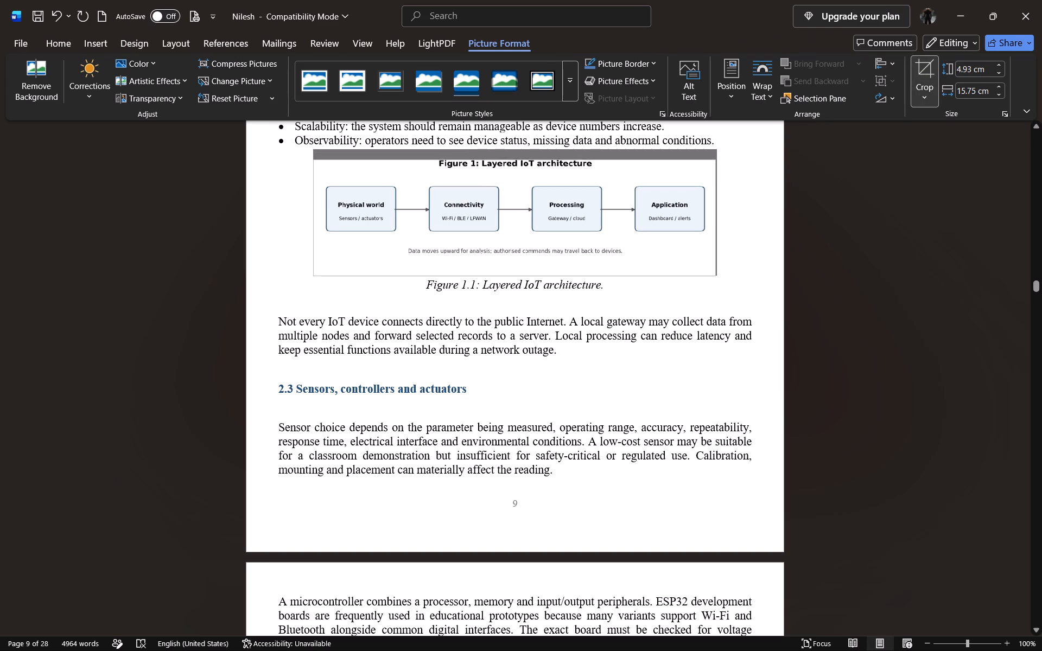
{"action": "left_click_drag", "start_coordinate": [715, 159], "coordinate": [726, 173]}
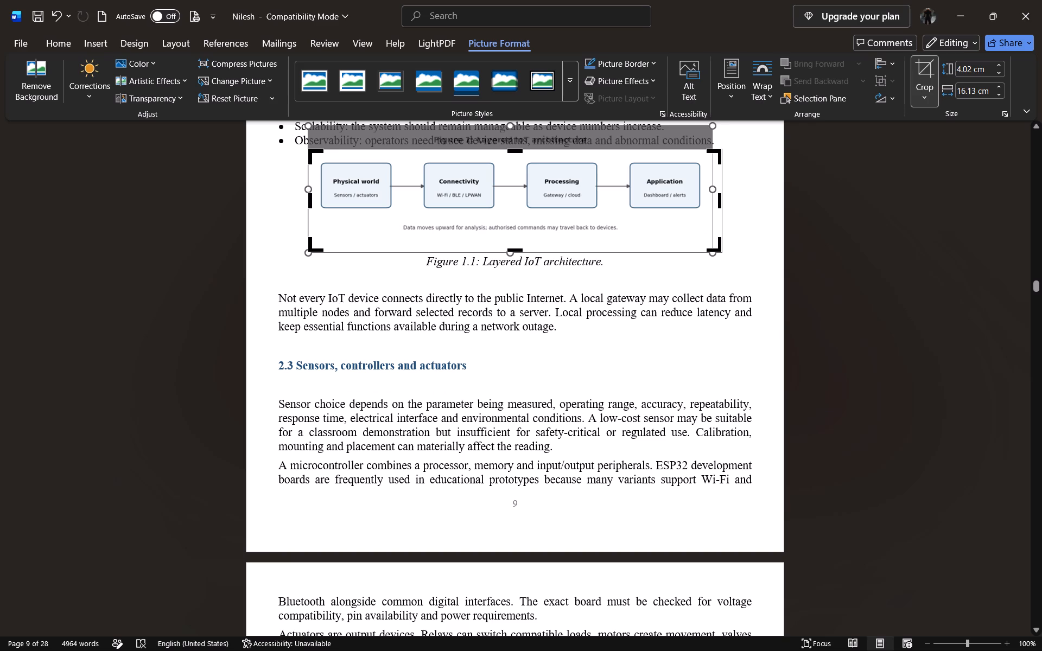
{"action": "left_click_drag", "start_coordinate": [714, 250], "coordinate": [713, 236]}
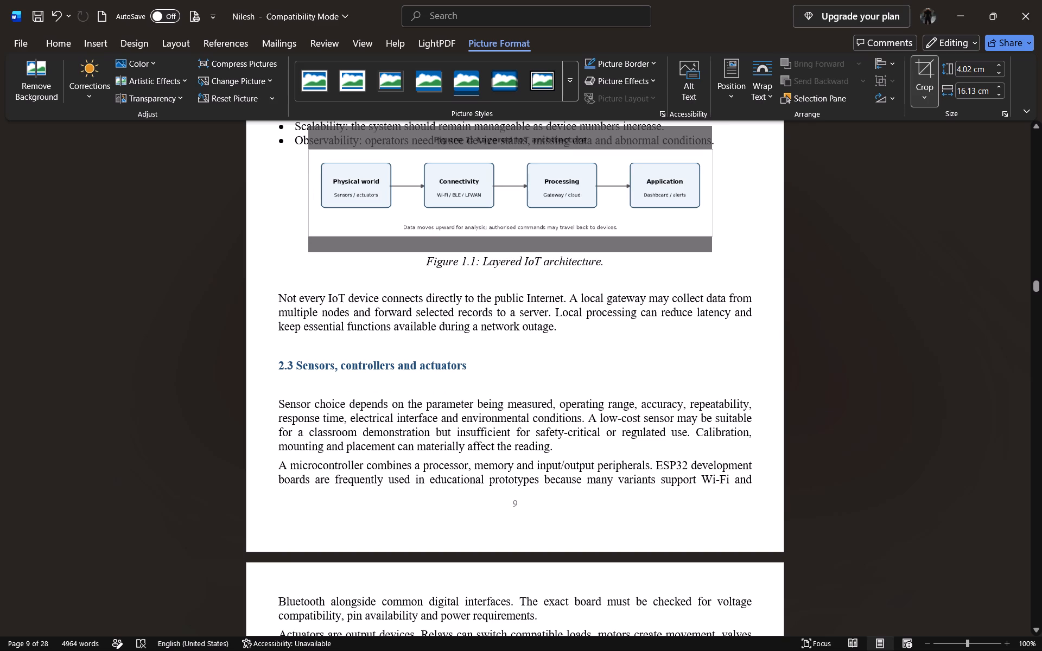
{"action": "left_click_drag", "start_coordinate": [713, 236], "coordinate": [712, 235]}
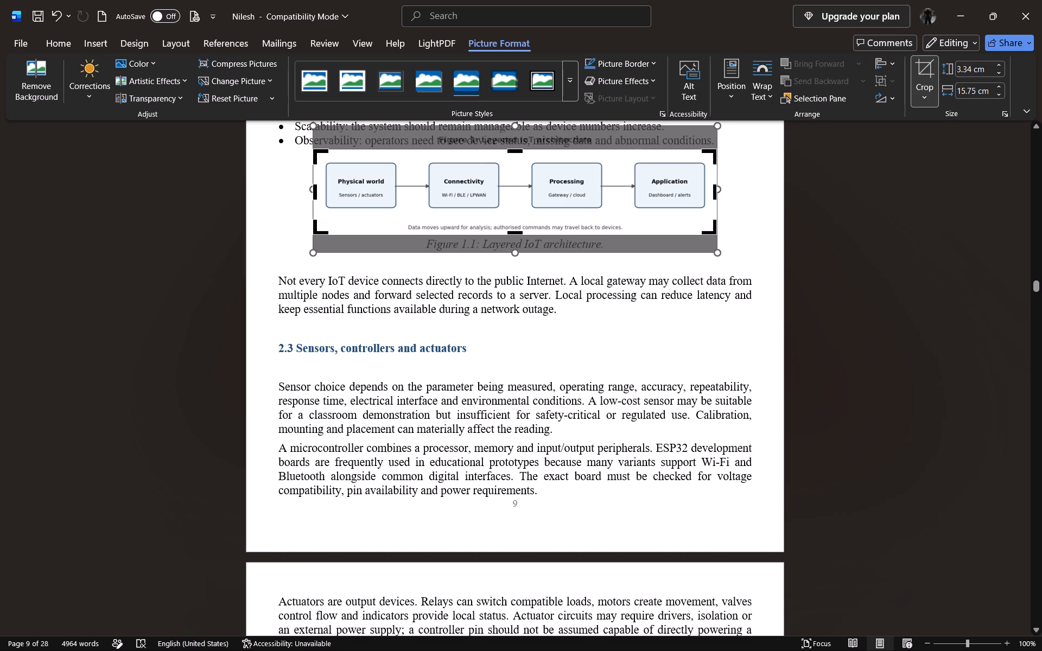
{"action": "left_click", "coordinate": [829, 259]}
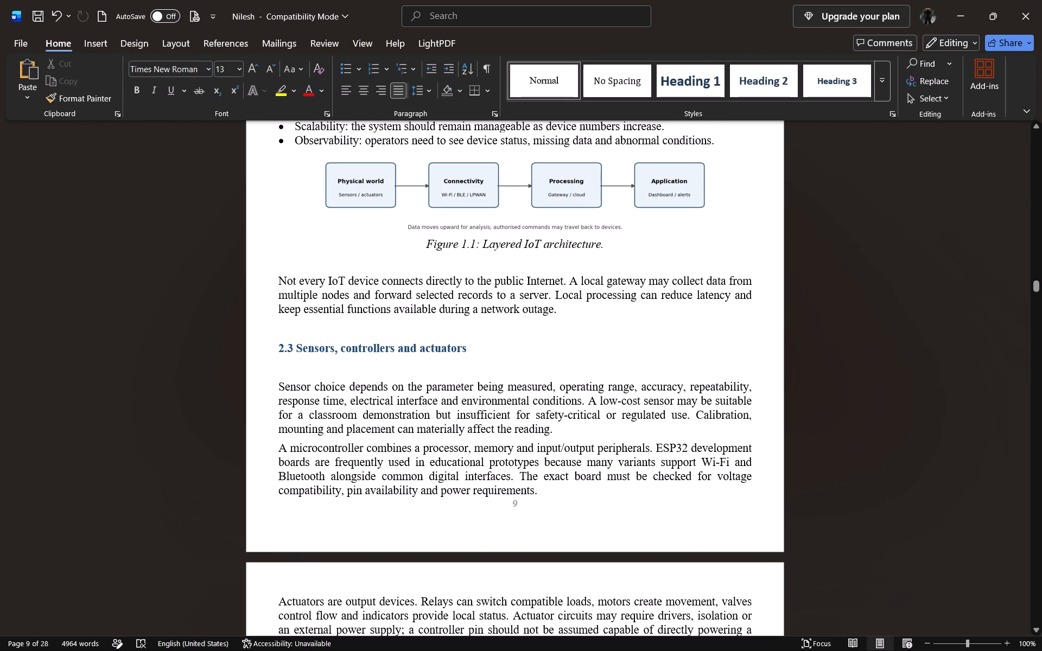
Insert a blank line without a bullet between the Observability bullet and the Layered IoT architecture picture.
{"action": "left_click", "coordinate": [717, 137]}
{"action": "key", "text": "Return"}
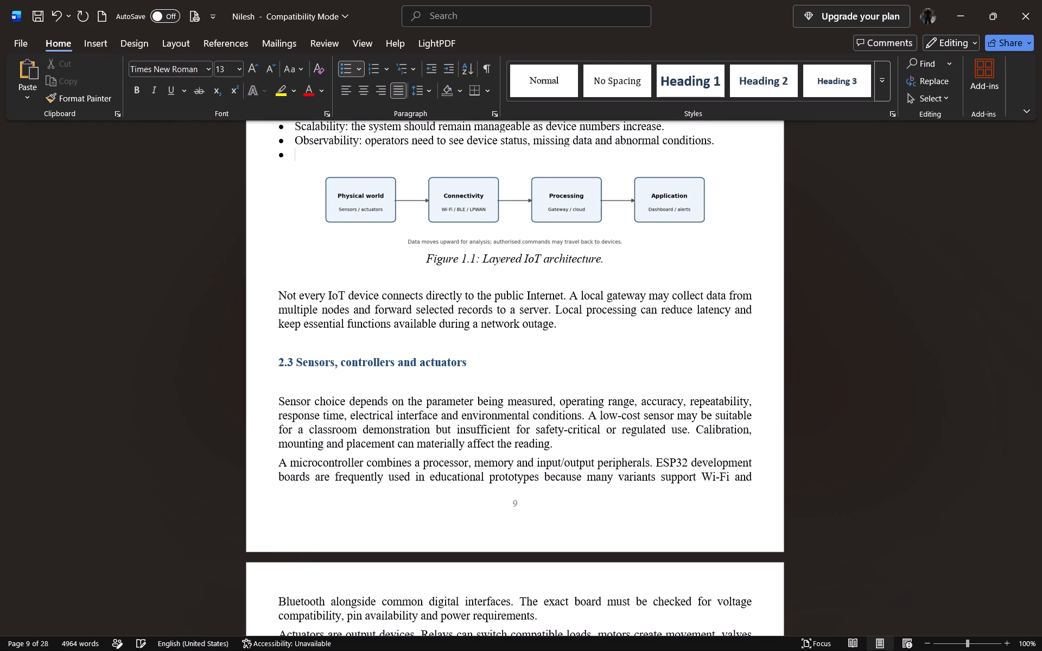
{"action": "key", "text": "BackSpace"}
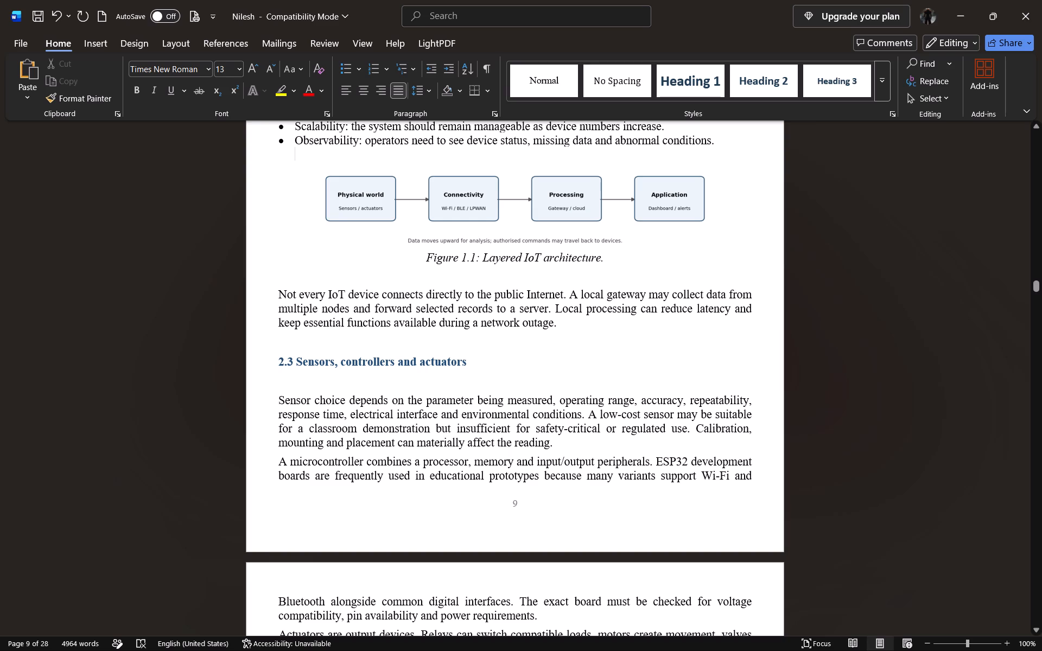
Crop the Basic IoT sensor node picture on page 10 to about 3.24 × 15.75 cm, removing its built-in "Figure 2" title and empty lower margin.
{"action": "scroll", "coordinate": [753, 427], "scroll_direction": "down", "scroll_amount": 3}
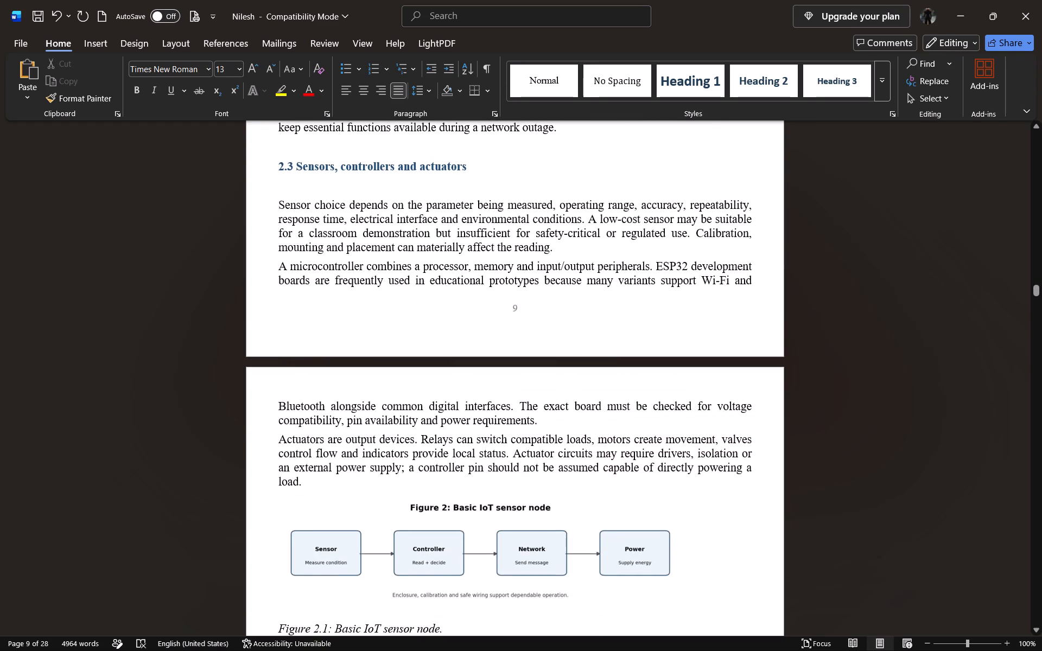
{"action": "scroll", "coordinate": [753, 427], "scroll_direction": "down", "scroll_amount": 1}
{"action": "left_click", "coordinate": [473, 378]}
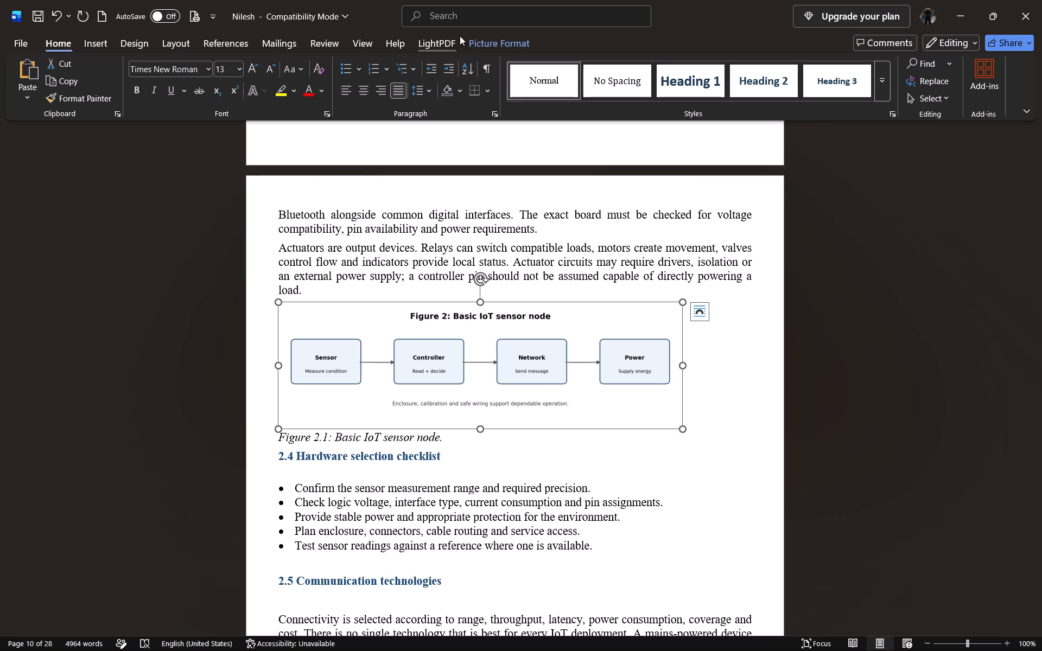
{"action": "left_click", "coordinate": [481, 38]}
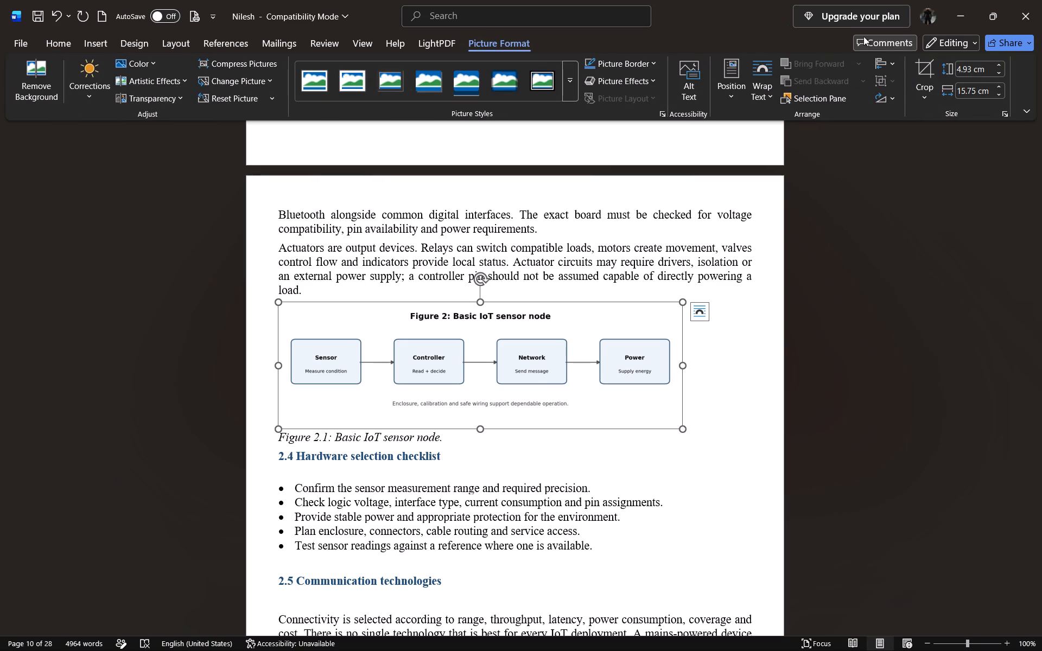
{"action": "left_click", "coordinate": [915, 60]}
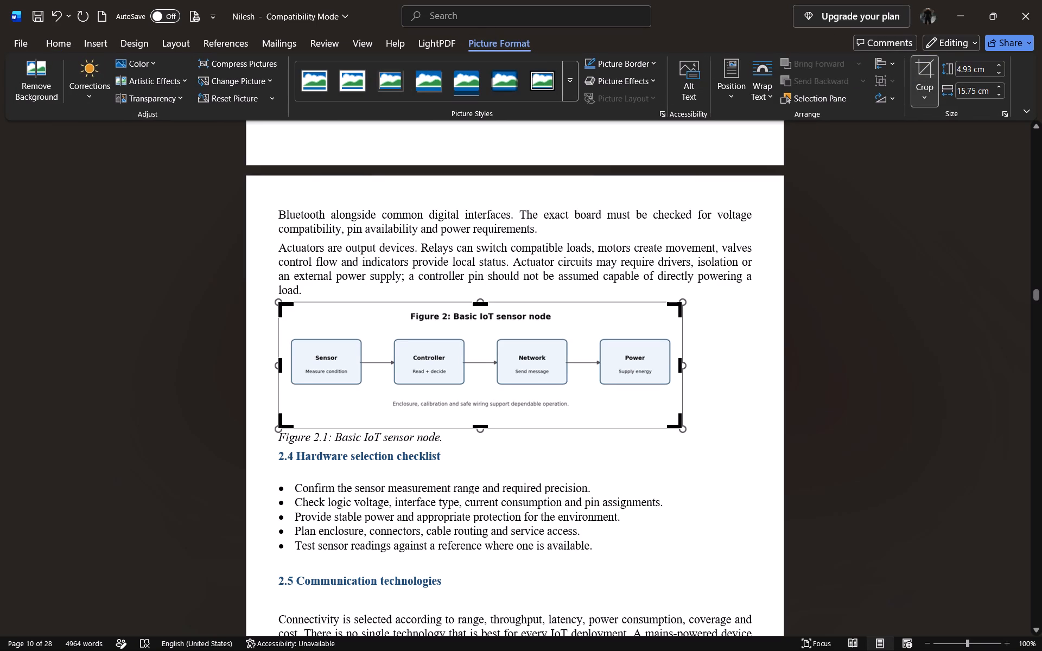
{"action": "left_click_drag", "start_coordinate": [679, 305], "coordinate": [681, 325]}
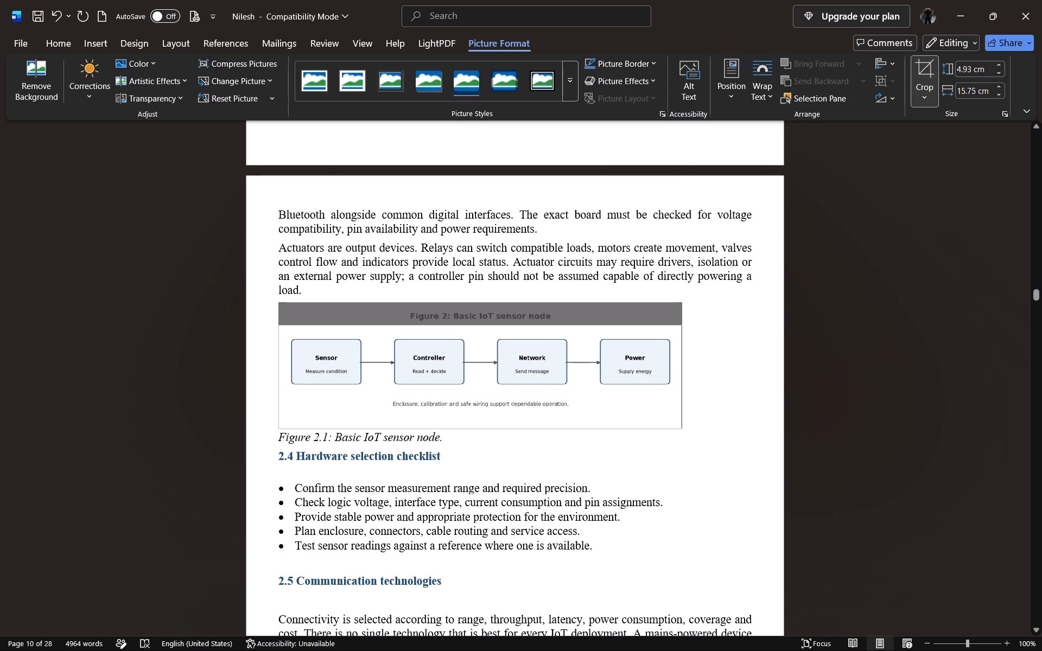
{"action": "left_click_drag", "start_coordinate": [681, 325], "coordinate": [683, 325]}
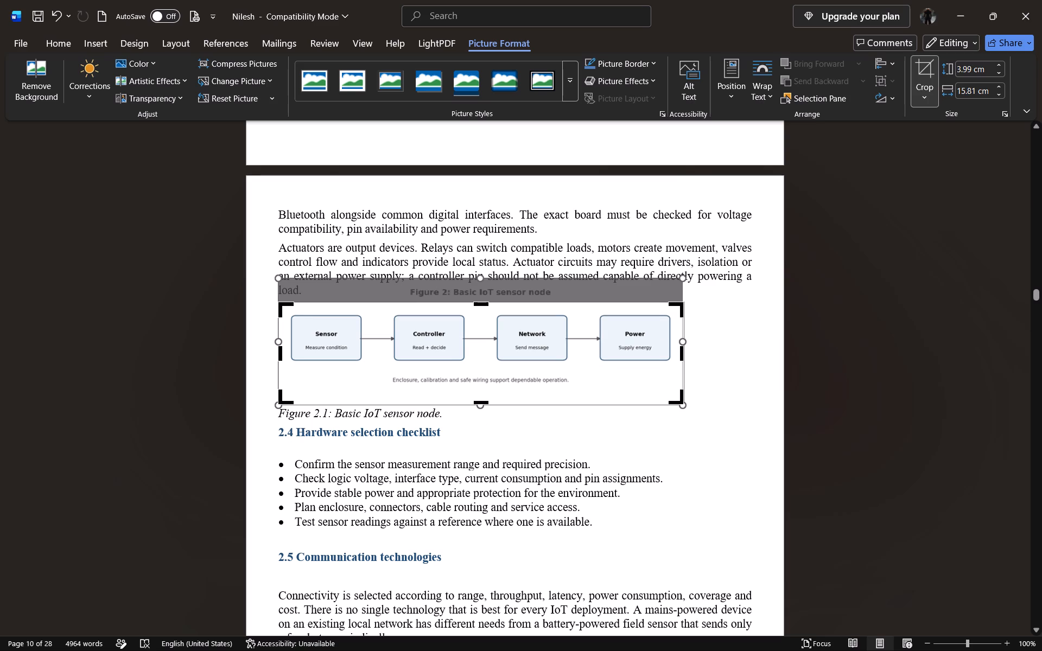
{"action": "left_click_drag", "start_coordinate": [679, 403], "coordinate": [680, 372]}
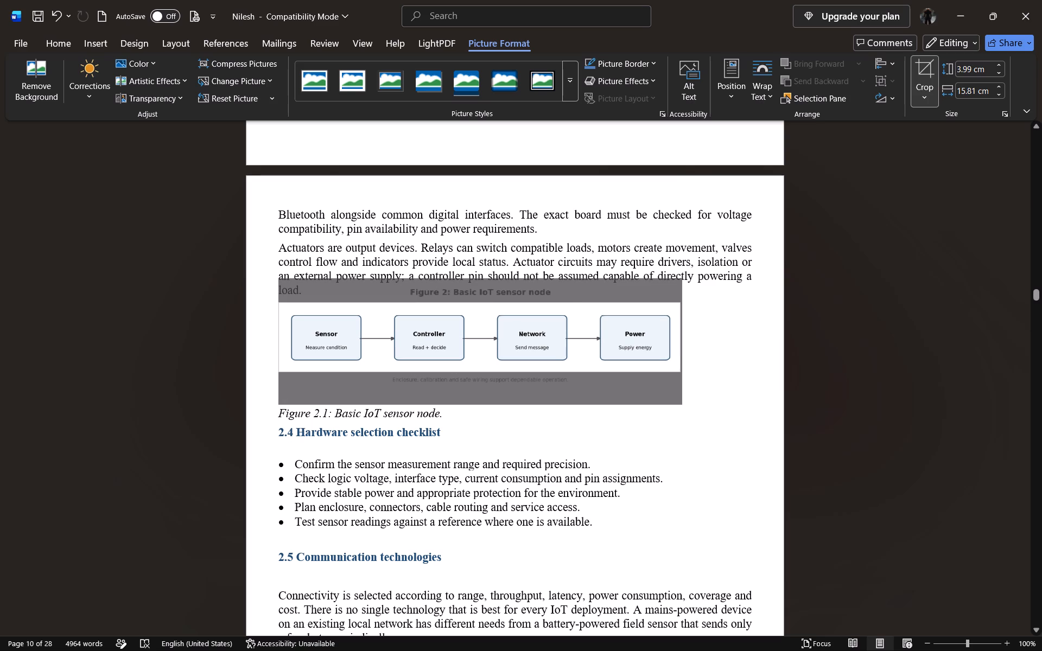
{"action": "left_click_drag", "start_coordinate": [680, 372], "coordinate": [686, 387]}
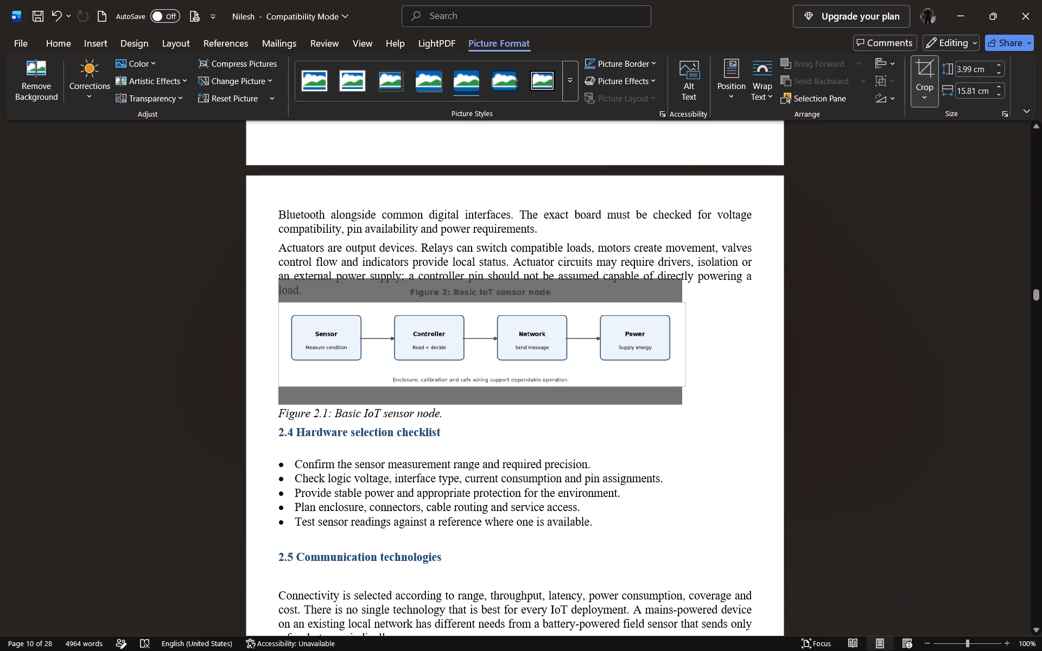
{"action": "left_click_drag", "start_coordinate": [686, 387], "coordinate": [682, 385]}
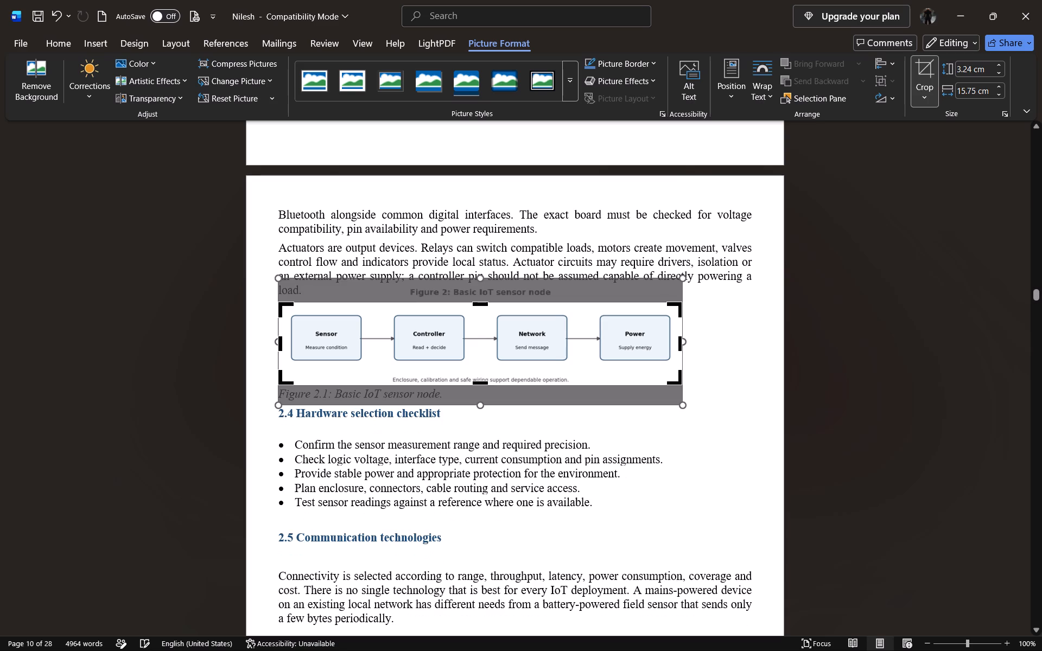
{"action": "left_click", "coordinate": [420, 241]}
Center the Basic IoT sensor node picture and its caption "Figure 2.1: Basic IoT sensor node.".
{"action": "left_click", "coordinate": [469, 334]}
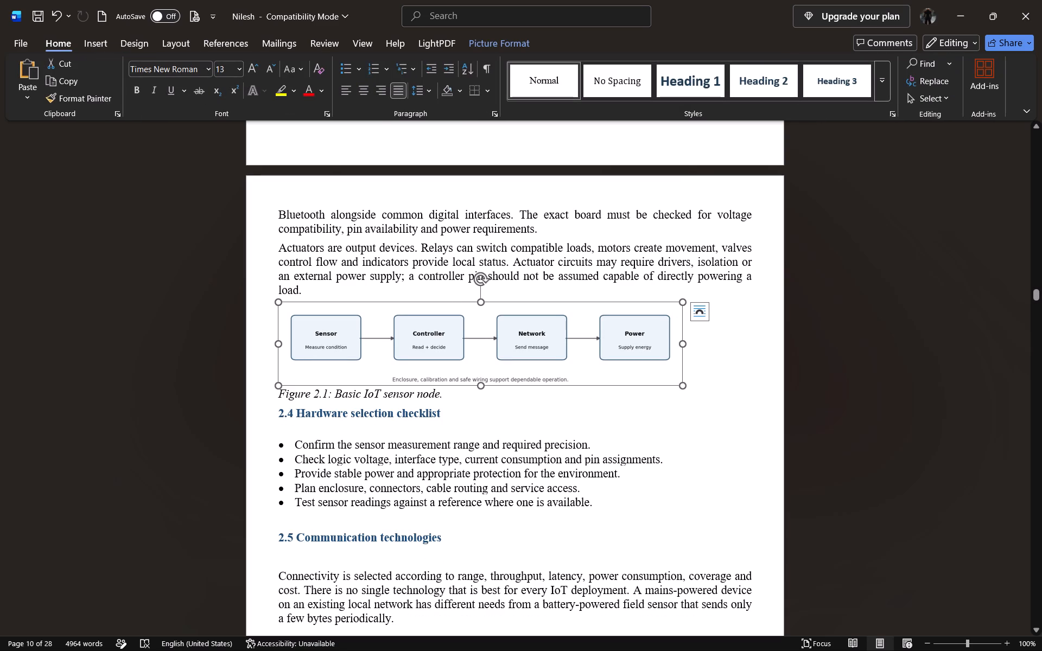
{"action": "left_click", "coordinate": [360, 91]}
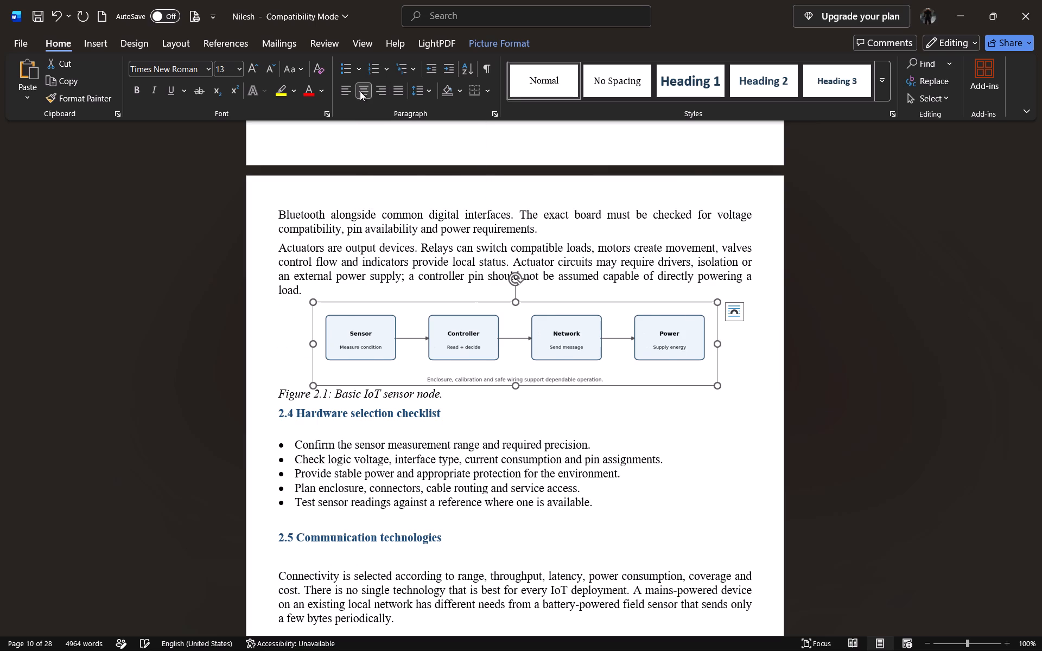
{"action": "left_click", "coordinate": [275, 389]}
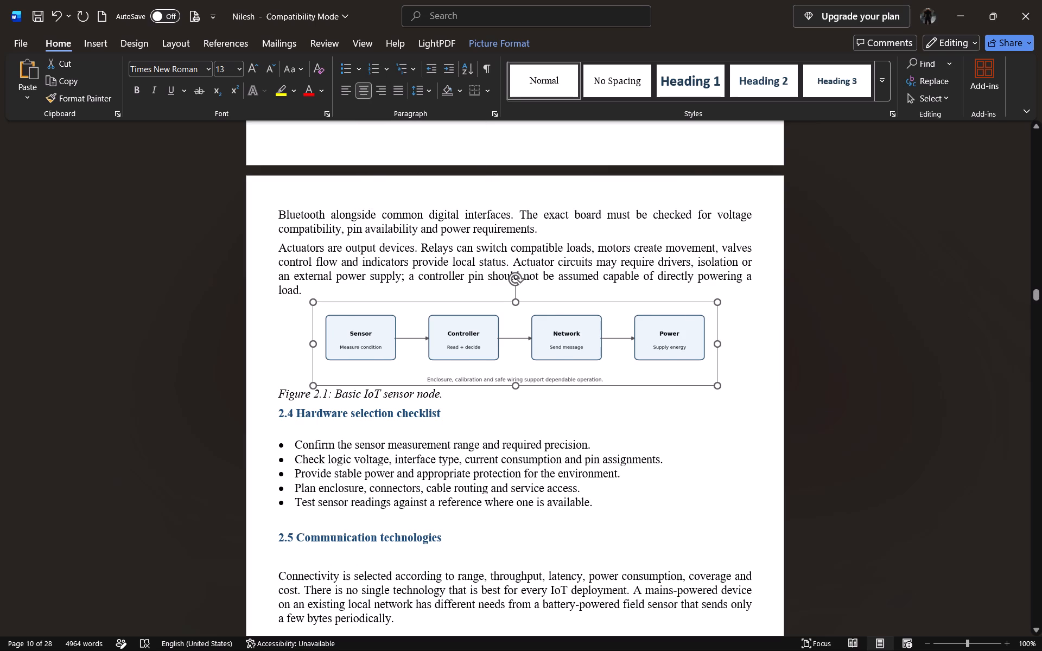
{"action": "left_click", "coordinate": [361, 94]}
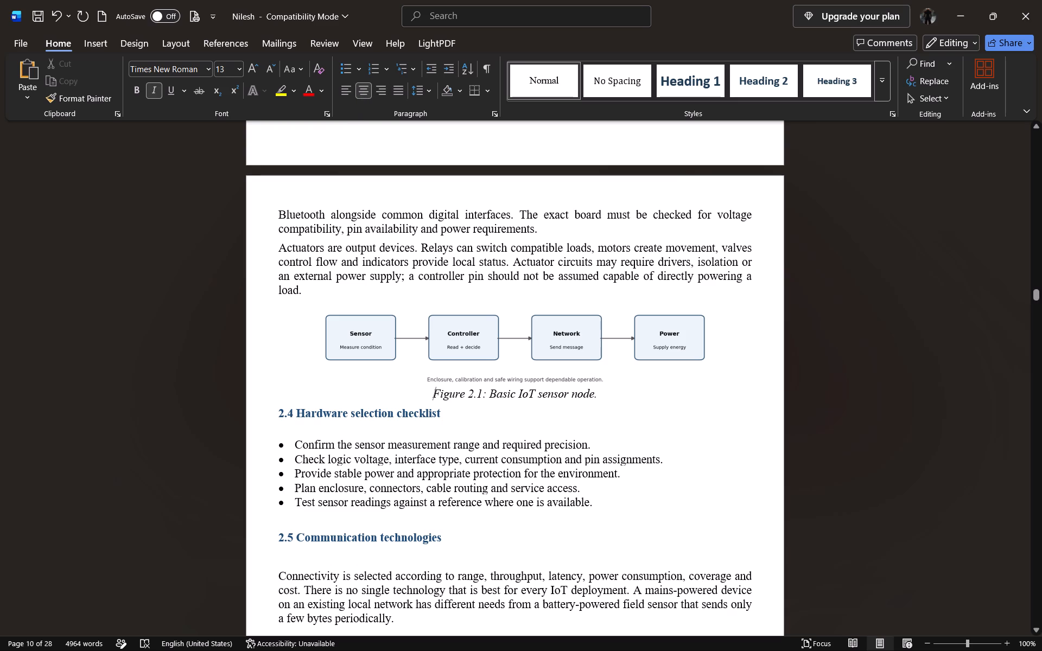
Insert a blank line between the Figure 2.1 caption and the heading "2.4 Hardware selection checklist".
{"action": "left_click", "coordinate": [270, 409]}
{"action": "key", "text": "Return"}
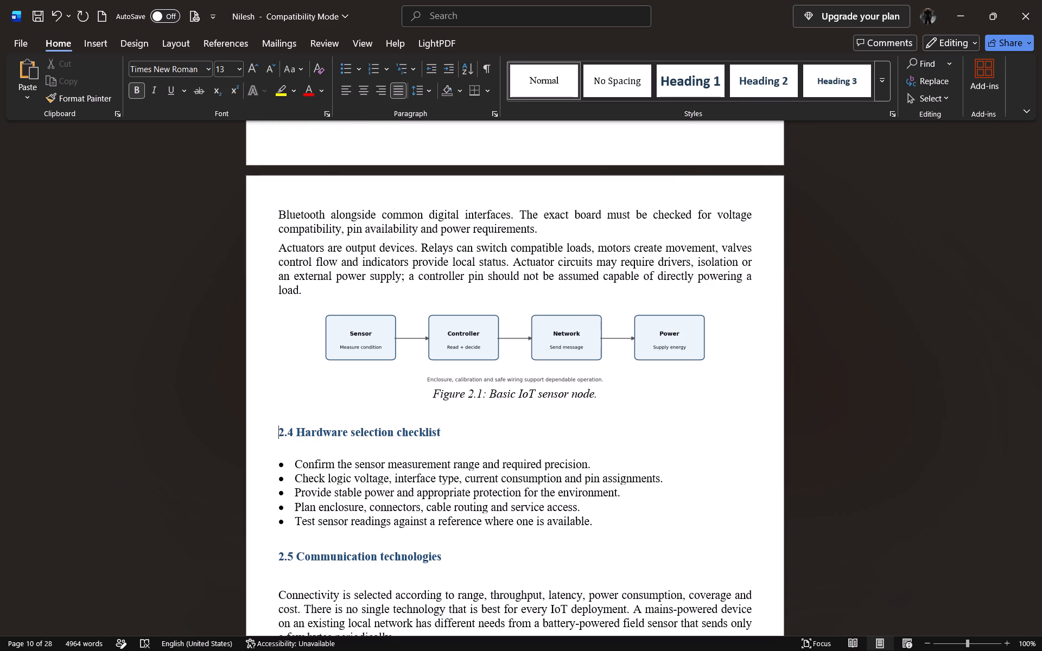
Crop the Typical communication path picture under section 2.6 to about 3.34 × 14.94 cm, removing its built-in "Figure 3" title and empty lower margin.
{"action": "scroll", "coordinate": [270, 409], "scroll_direction": "down", "scroll_amount": 1}
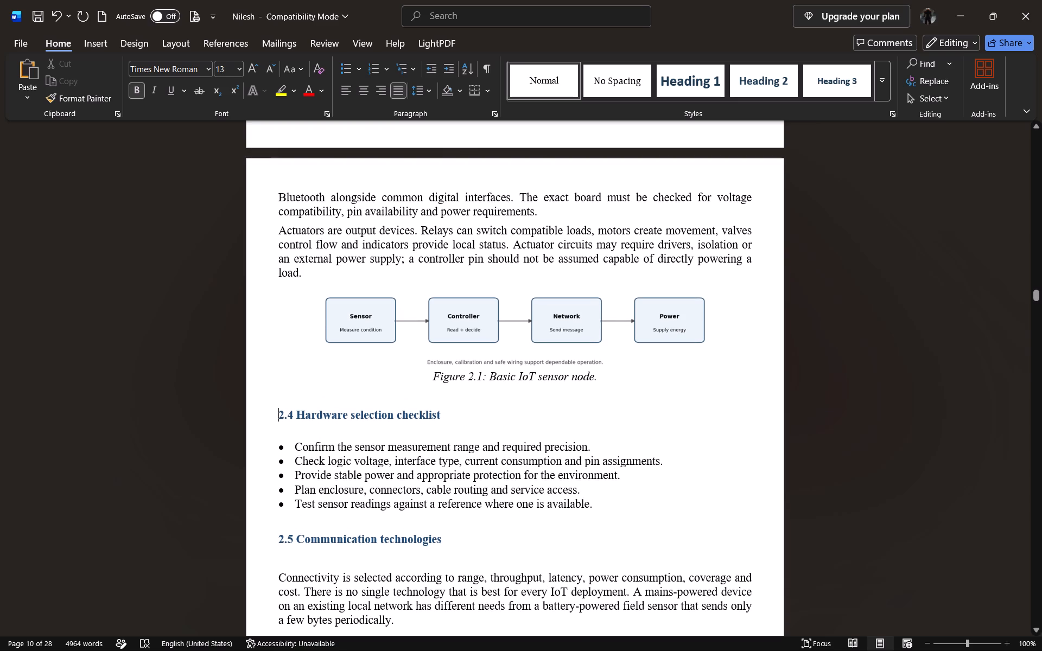
{"action": "scroll", "coordinate": [270, 409], "scroll_direction": "down", "scroll_amount": 2}
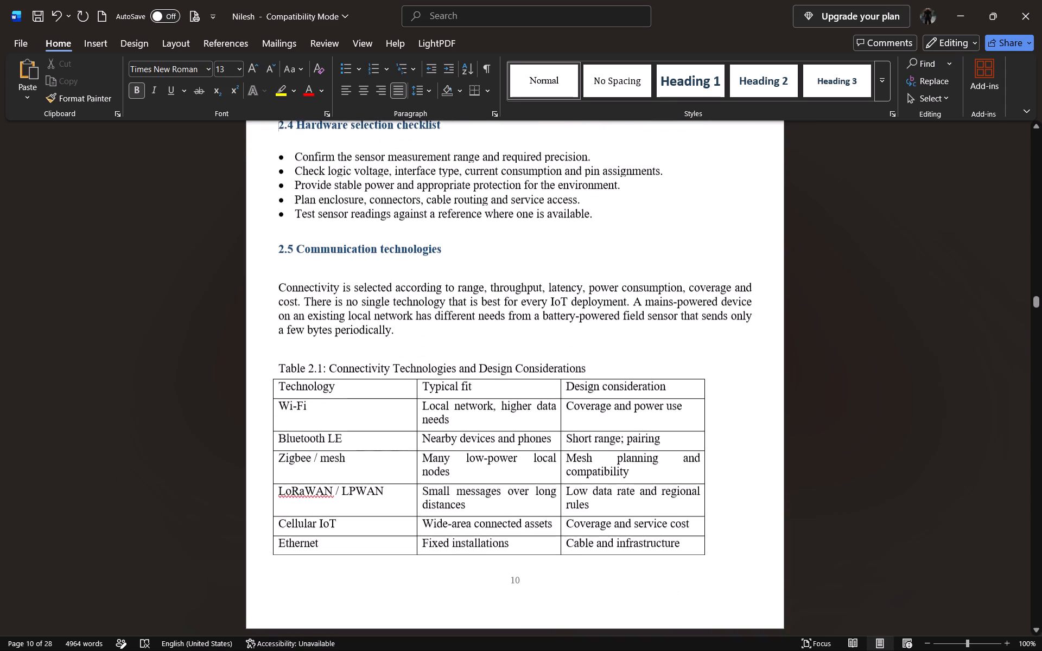
{"action": "scroll", "coordinate": [270, 409], "scroll_direction": "down", "scroll_amount": 1}
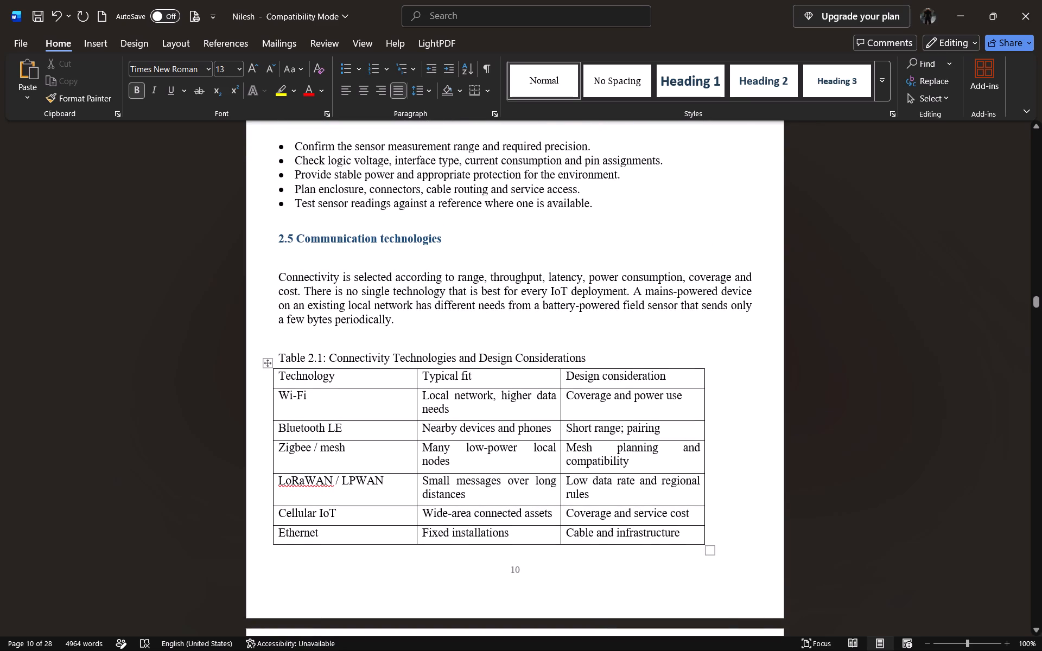
{"action": "scroll", "coordinate": [694, 560], "scroll_direction": "down", "scroll_amount": 5}
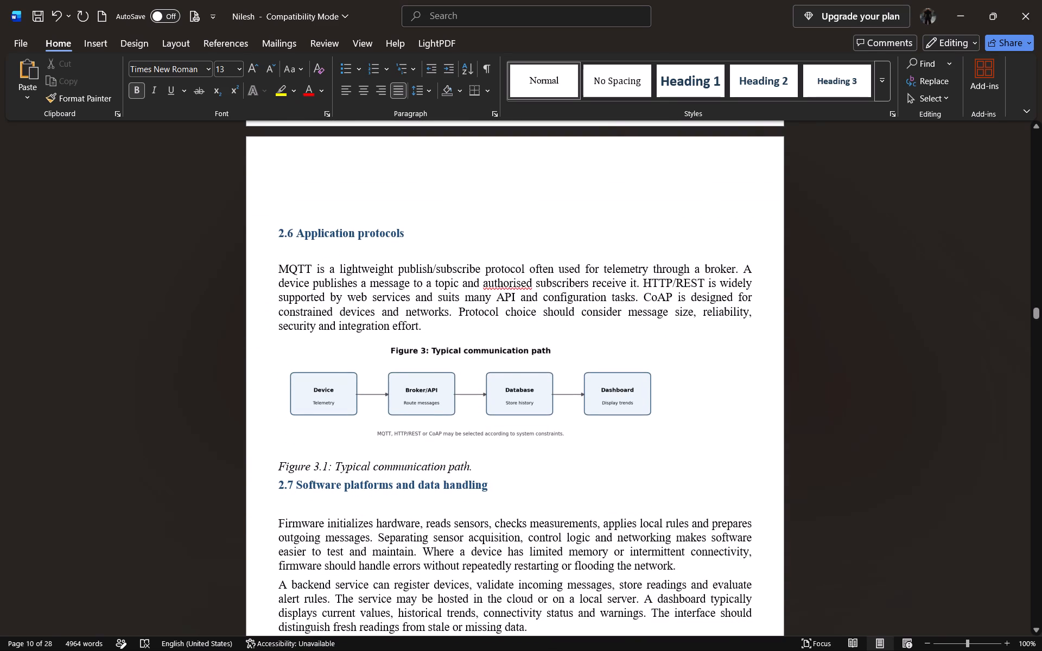
{"action": "left_click", "coordinate": [487, 395]}
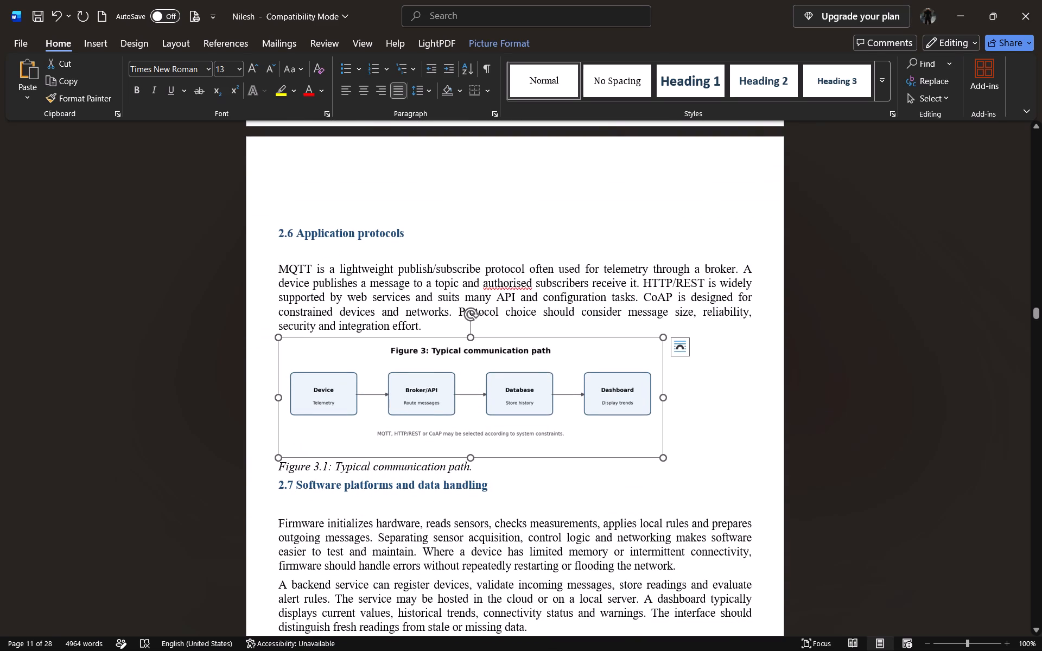
{"action": "left_click", "coordinate": [497, 47]}
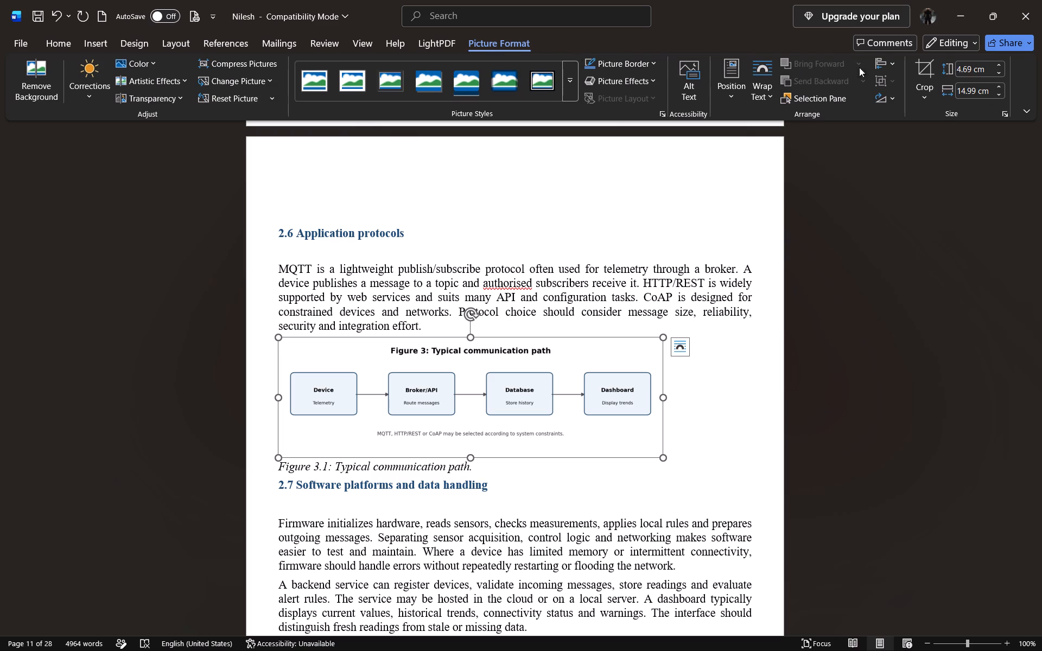
{"action": "left_click", "coordinate": [925, 65]}
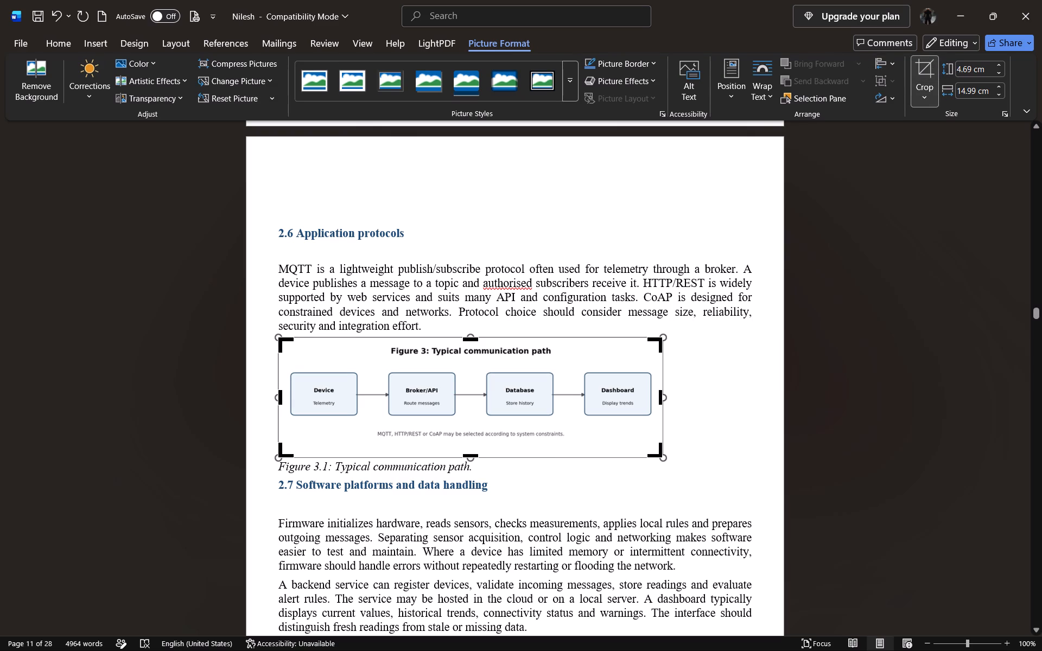
{"action": "left_click_drag", "start_coordinate": [659, 340], "coordinate": [662, 347]}
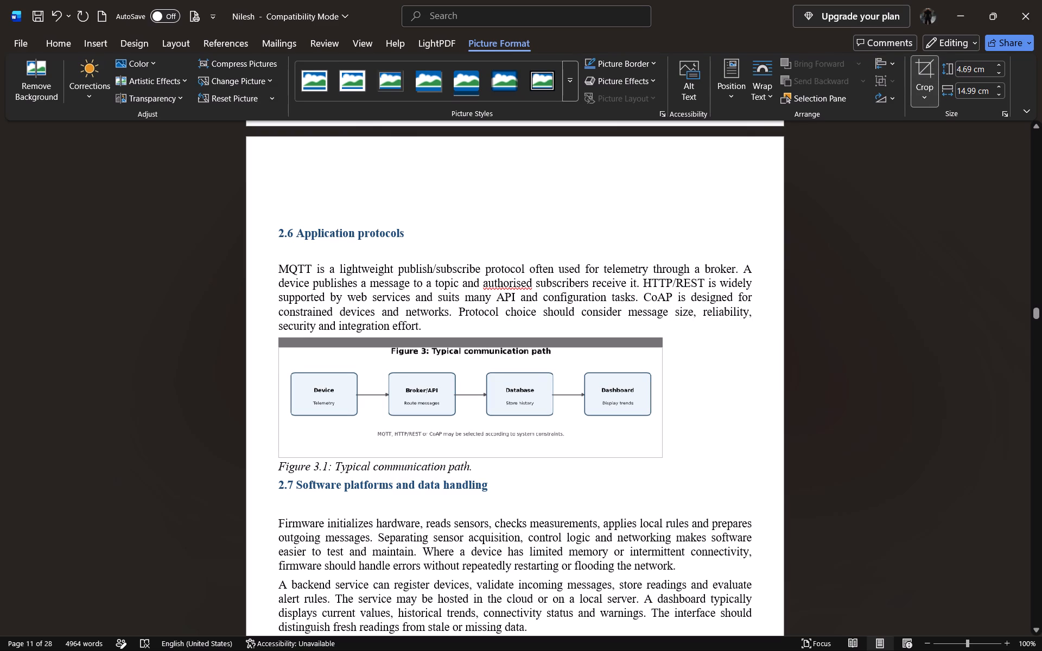
{"action": "left_click_drag", "start_coordinate": [662, 347], "coordinate": [669, 357]}
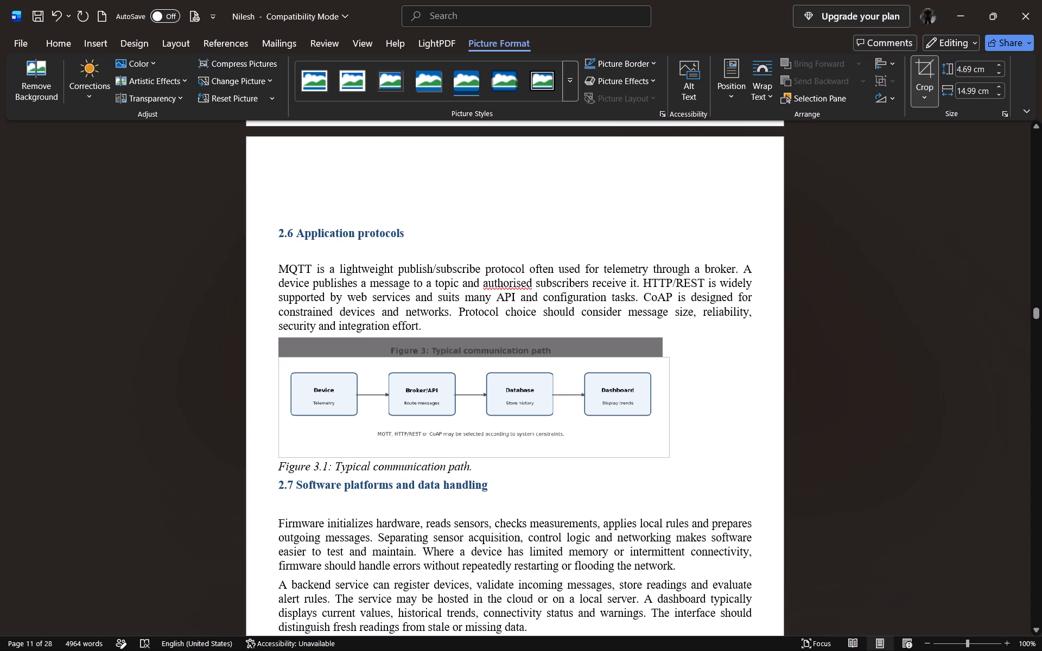
{"action": "left_click_drag", "start_coordinate": [669, 357], "coordinate": [669, 357]}
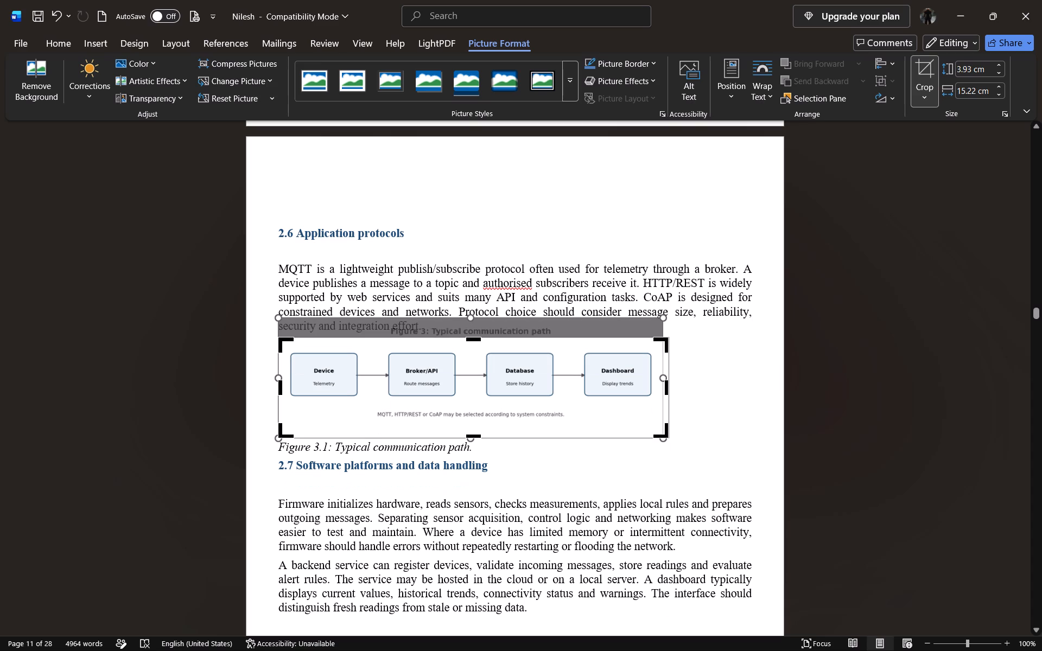
{"action": "left_click_drag", "start_coordinate": [669, 435], "coordinate": [661, 426]}
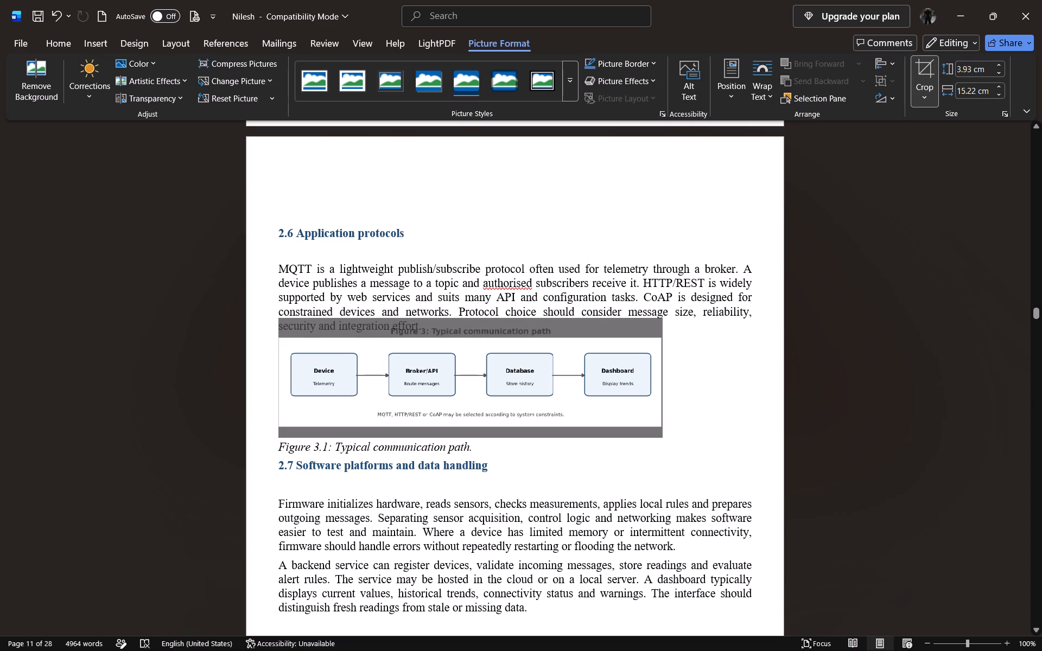
{"action": "left_click_drag", "start_coordinate": [661, 426], "coordinate": [663, 423]}
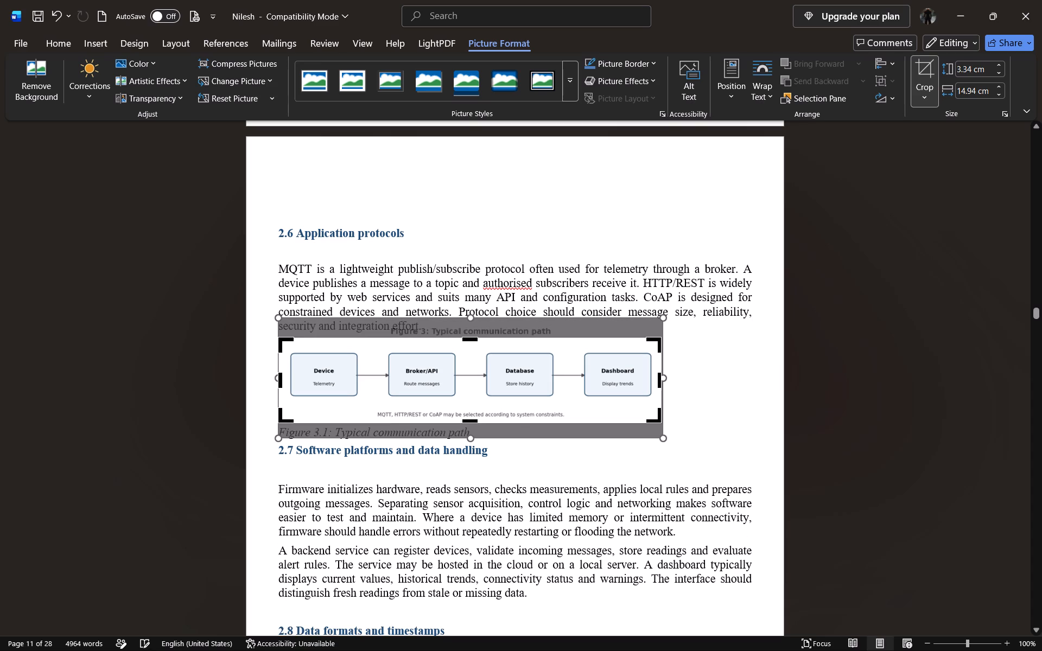
{"action": "left_click", "coordinate": [255, 423]}
{"action": "left_click", "coordinate": [255, 423]}
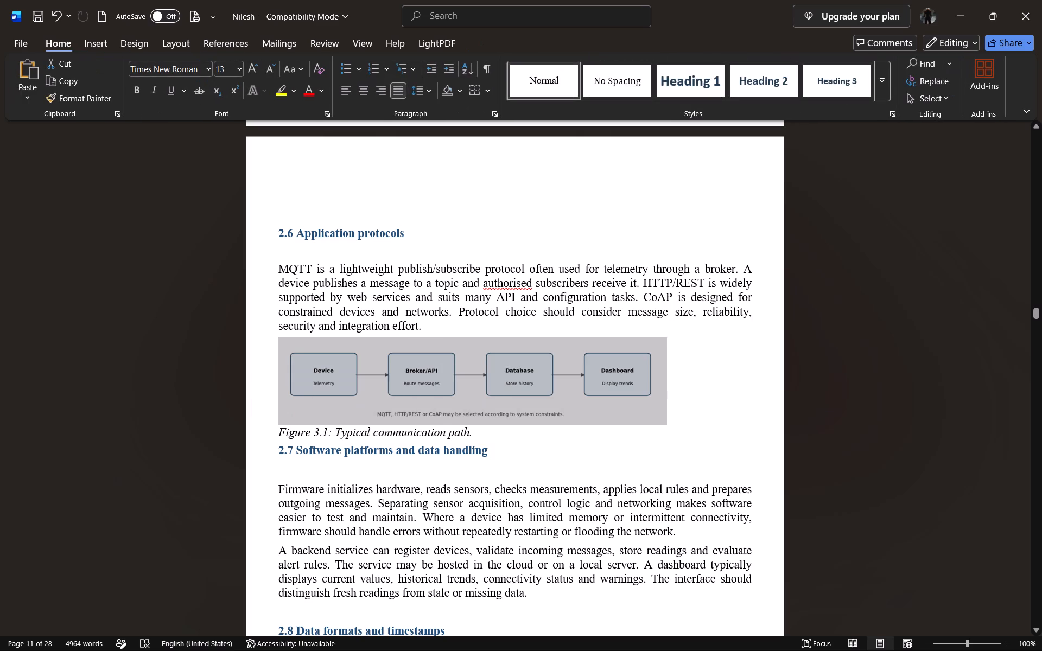
Center the caption "Figure 3.1: Typical communication path." and the picture above it.
{"action": "left_click", "coordinate": [276, 428]}
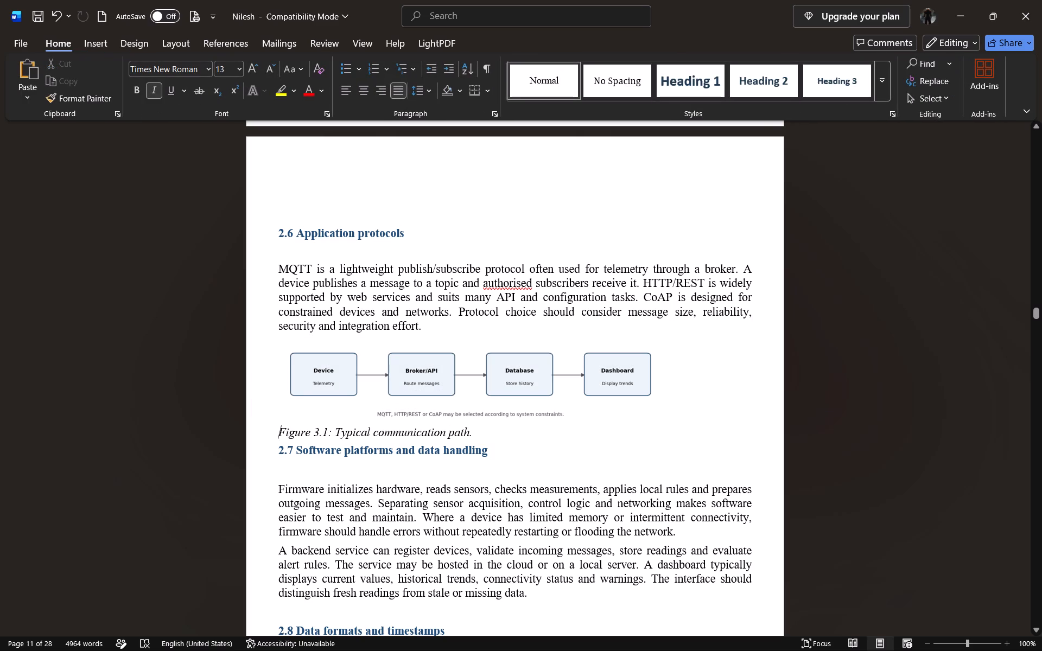
{"action": "left_click", "coordinate": [367, 90]}
{"action": "left_click", "coordinate": [462, 373]}
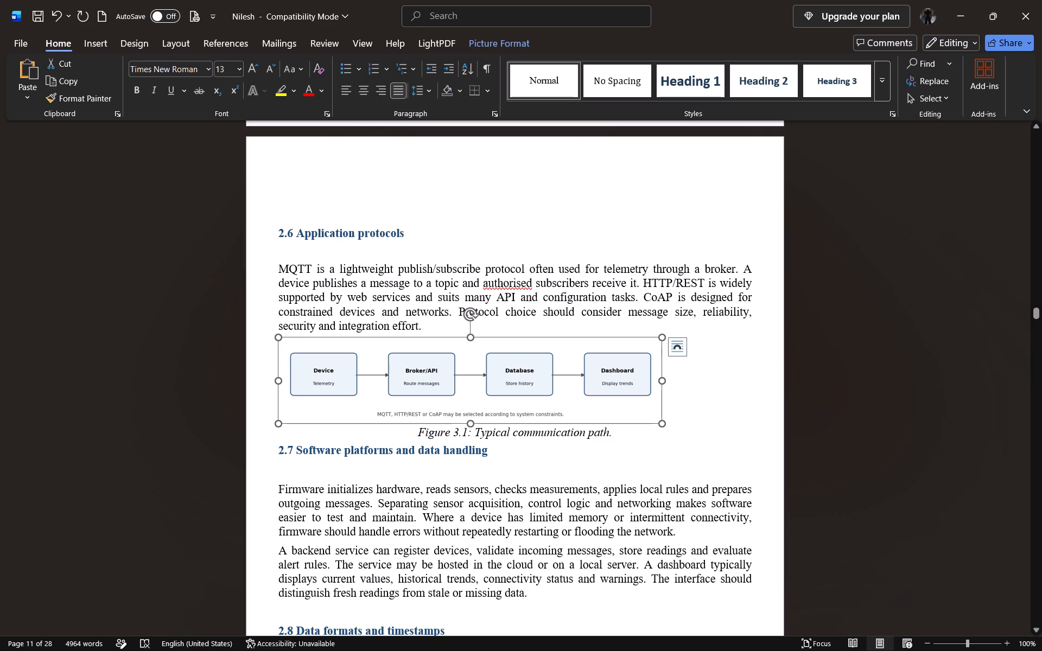
{"action": "left_click", "coordinate": [369, 92]}
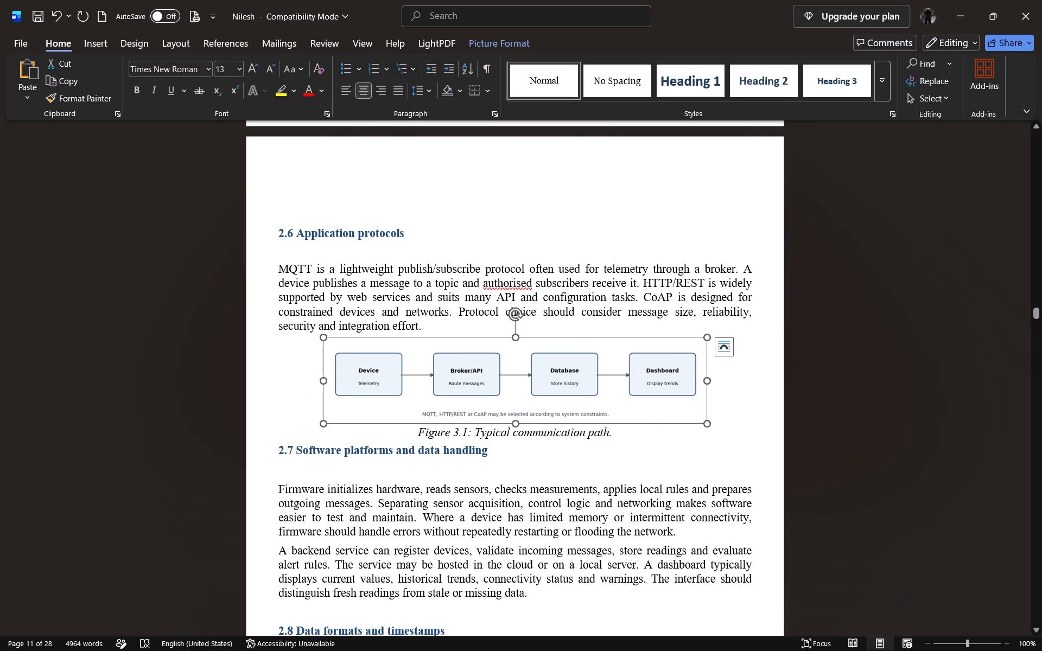
Insert a blank line above the Typical communication path picture and another between its caption and the heading "2.7 Software platforms and data handling".
{"action": "left_click", "coordinate": [427, 332]}
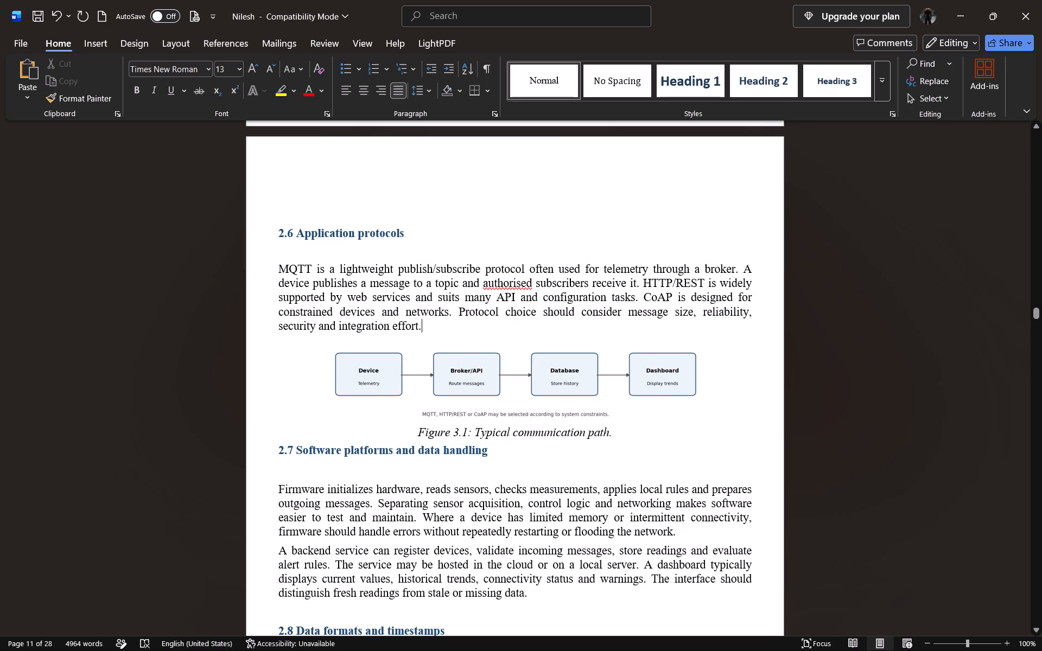
{"action": "key", "text": "Return"}
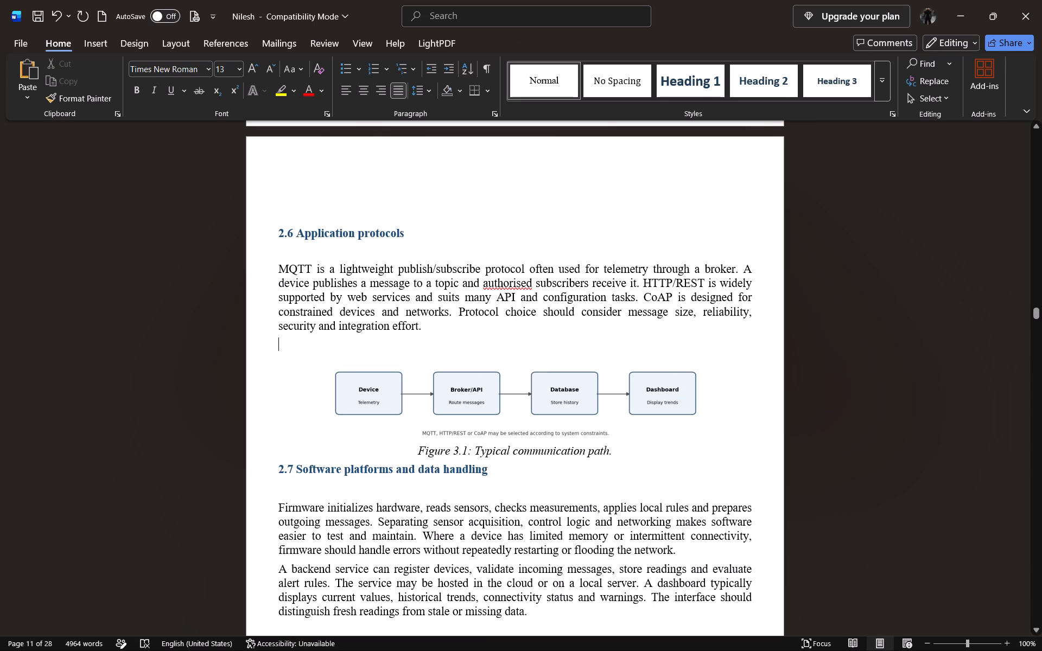
{"action": "left_click", "coordinate": [274, 465]}
{"action": "key", "text": "Return"}
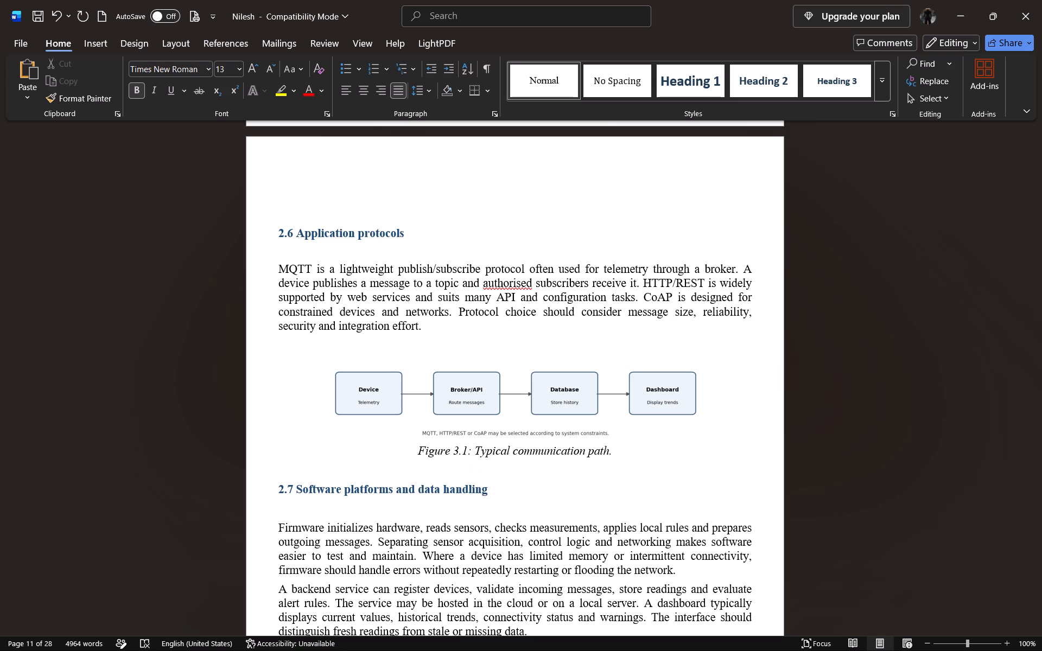
Insert three blank lines before "Illustrative JSON message:" at the end of page 11 so it moves with its code line to page 12.
{"action": "scroll", "coordinate": [274, 465], "scroll_direction": "down", "scroll_amount": 1}
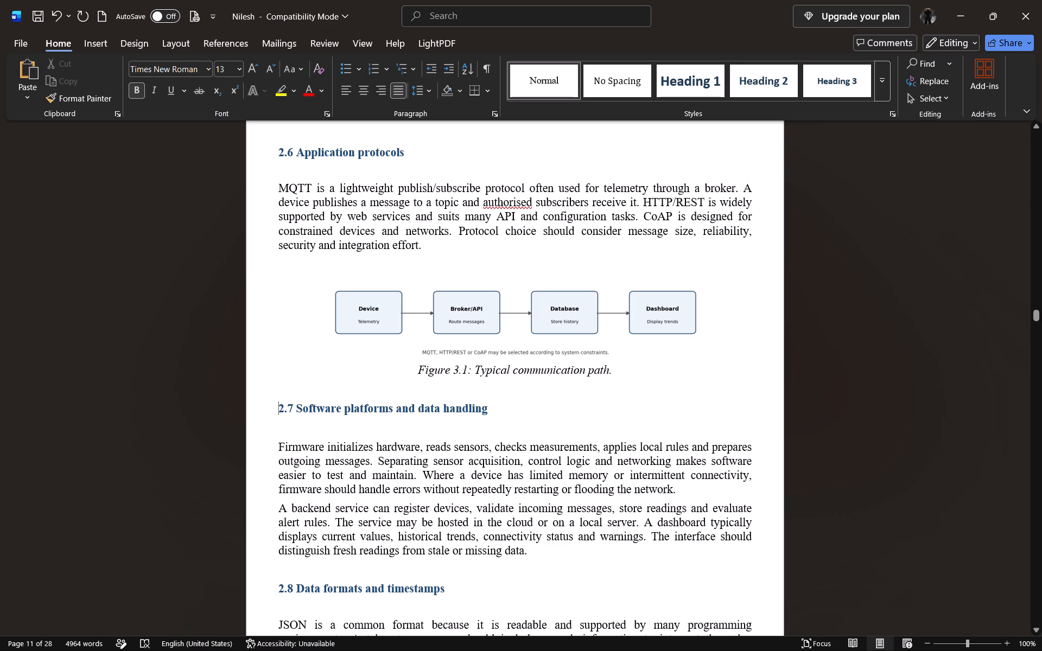
{"action": "scroll", "coordinate": [274, 465], "scroll_direction": "down", "scroll_amount": 1}
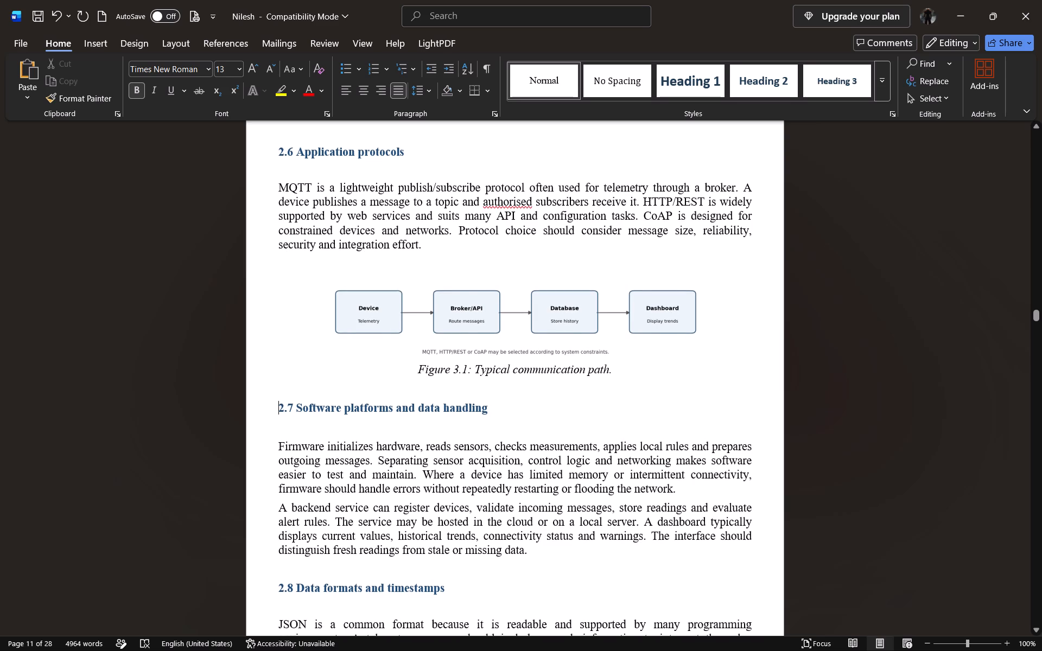
{"action": "scroll", "coordinate": [274, 465], "scroll_direction": "down", "scroll_amount": 3}
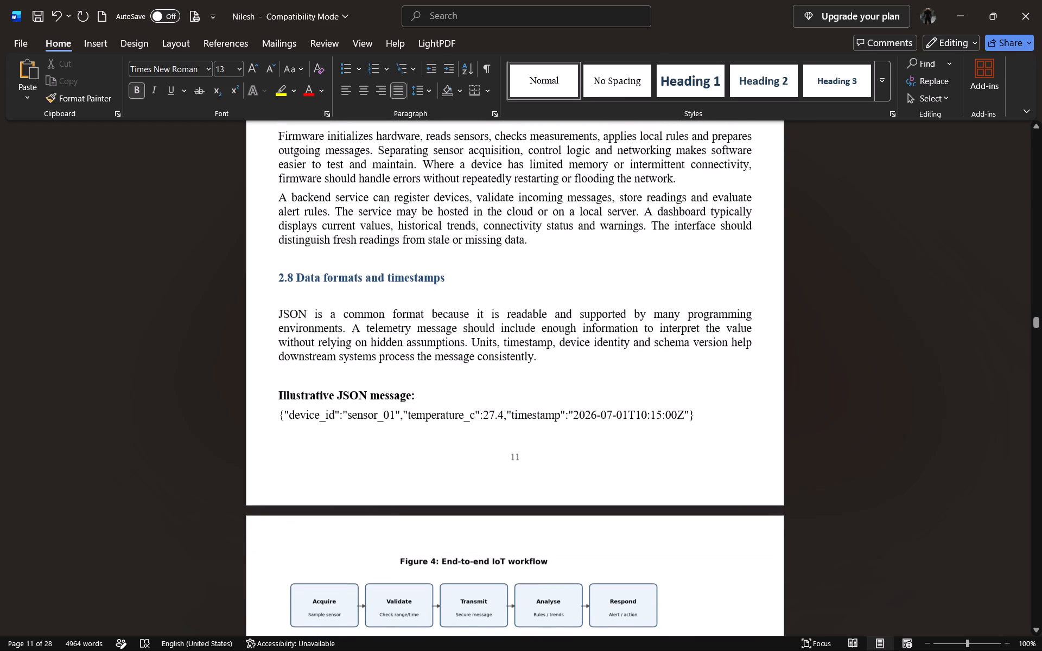
{"action": "scroll", "coordinate": [274, 465], "scroll_direction": "down", "scroll_amount": 4}
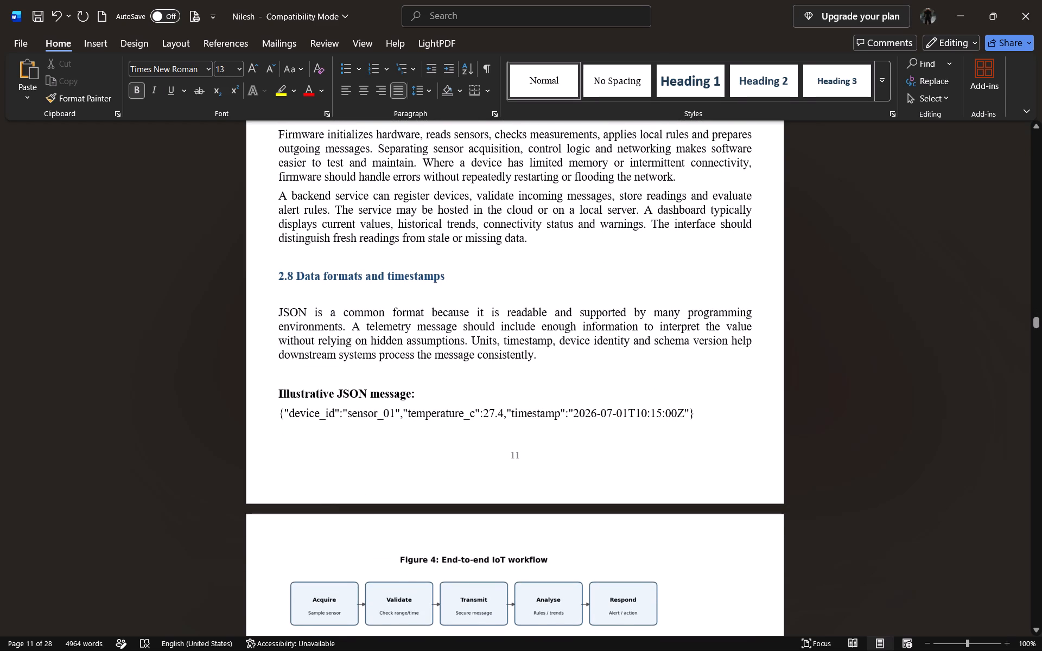
{"action": "scroll", "coordinate": [274, 465], "scroll_direction": "down", "scroll_amount": 2}
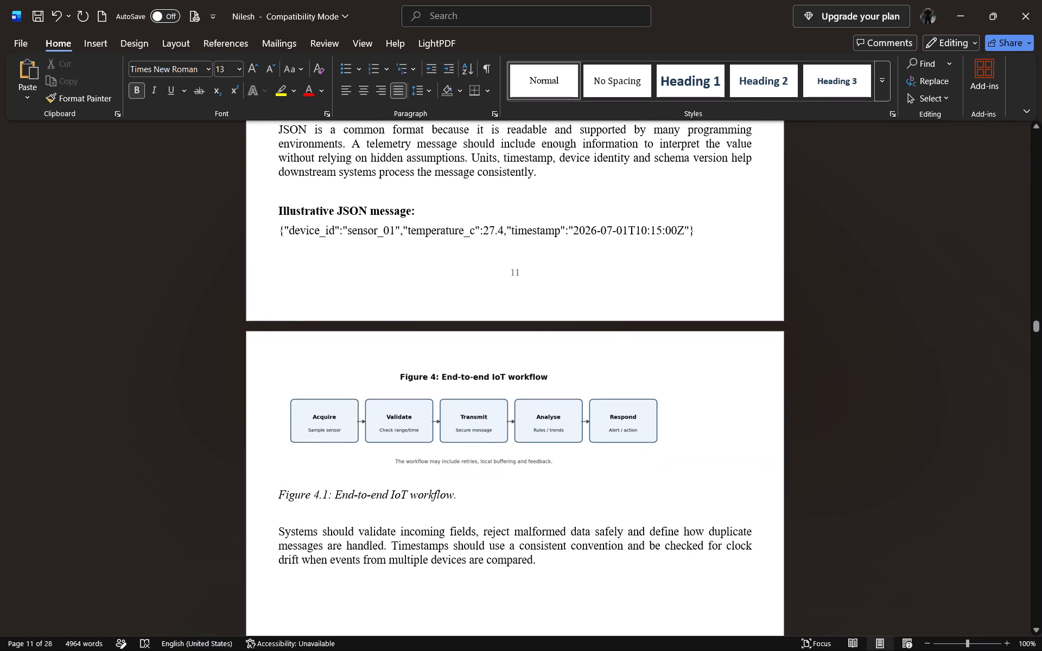
{"action": "left_click", "coordinate": [274, 207]}
{"action": "key", "text": "Return"}
{"action": "key", "text": "Return"}
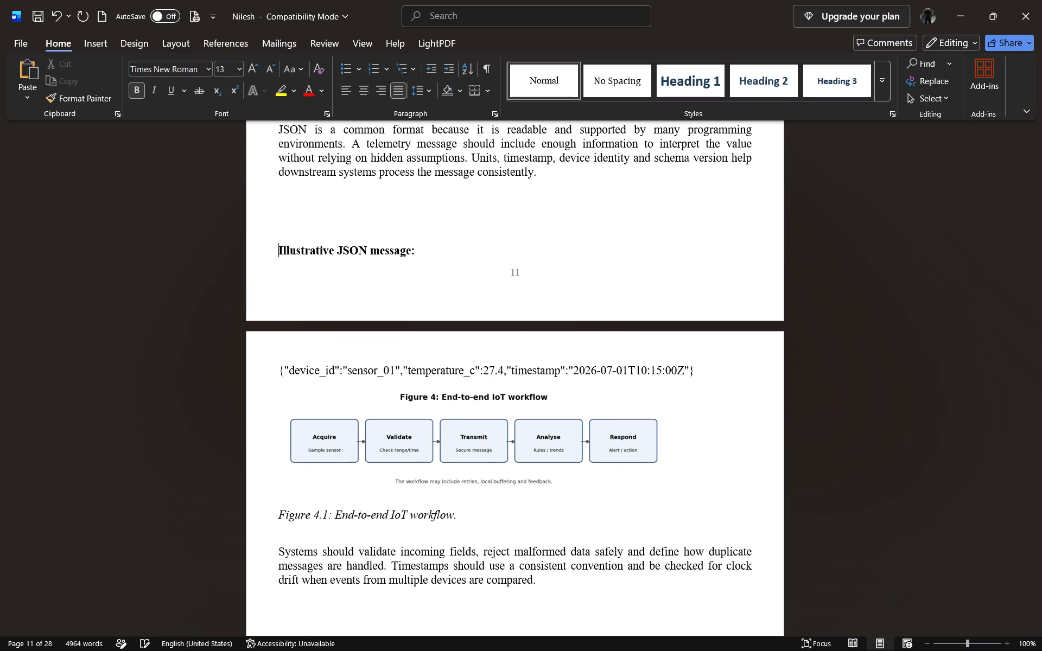
{"action": "key", "text": "Return"}
{"action": "left_click_drag", "start_coordinate": [274, 207], "coordinate": [257, 301]}
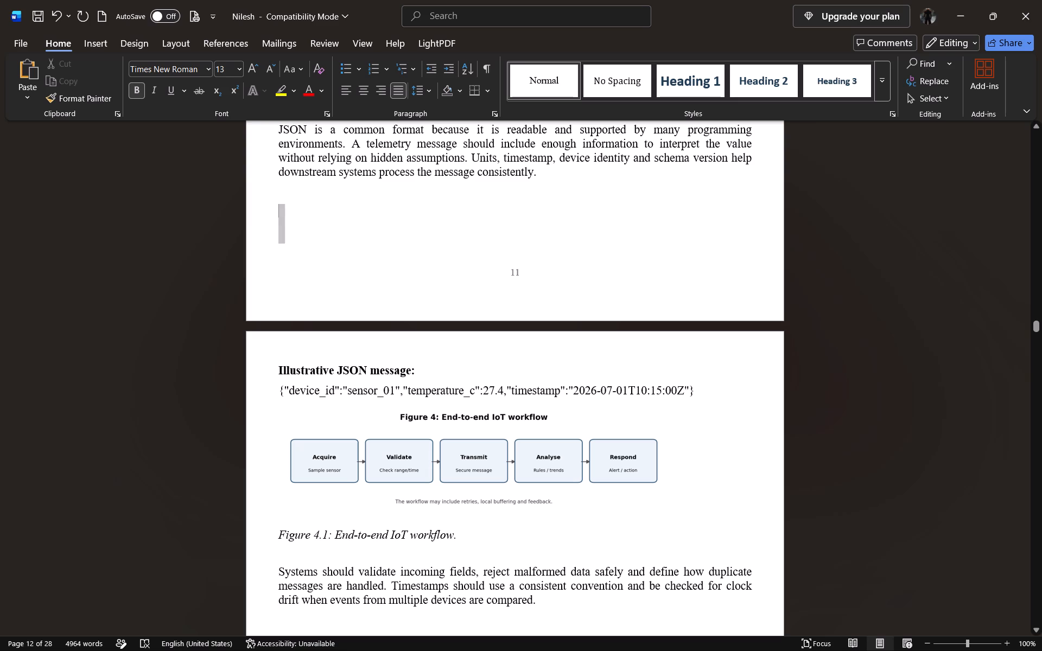
{"action": "left_click_drag", "start_coordinate": [257, 301], "coordinate": [473, 494]}
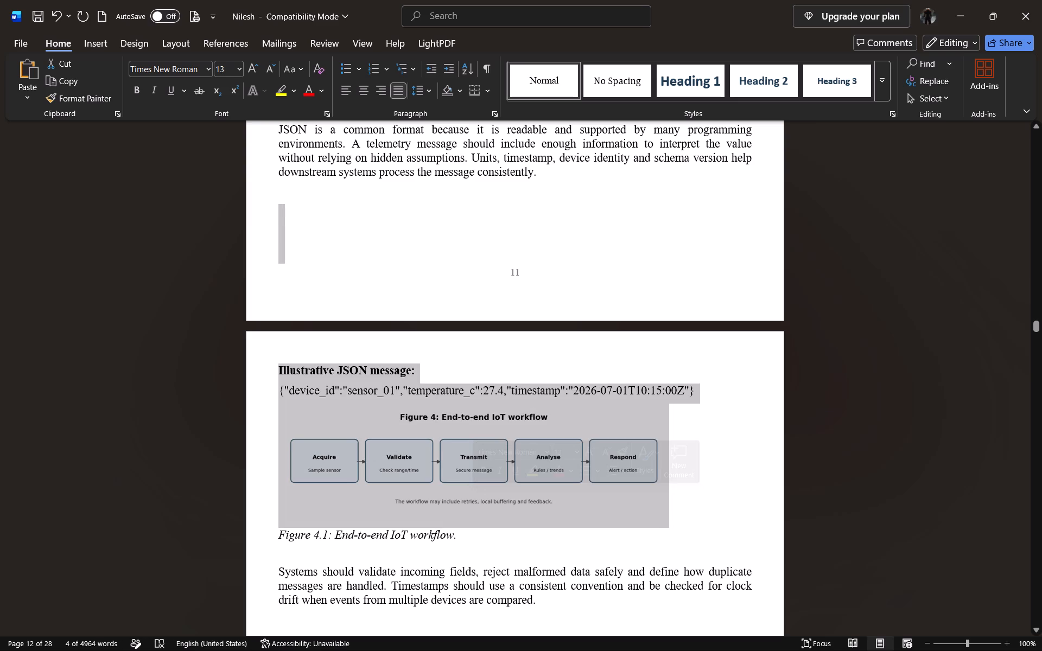
{"action": "left_click", "coordinate": [540, 559]}
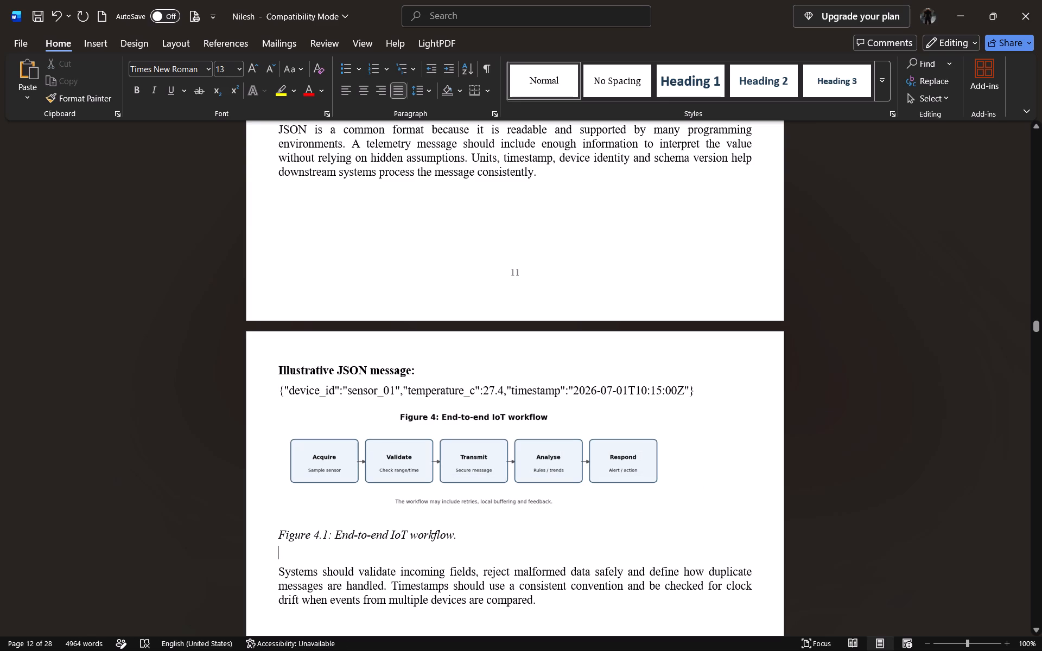
Crop the End-to-end IoT workflow picture on page 12 to about 3.26 × 15.28 cm, removing its built-in "Figure 4" title and empty lower margin.
{"action": "left_click", "coordinate": [453, 480]}
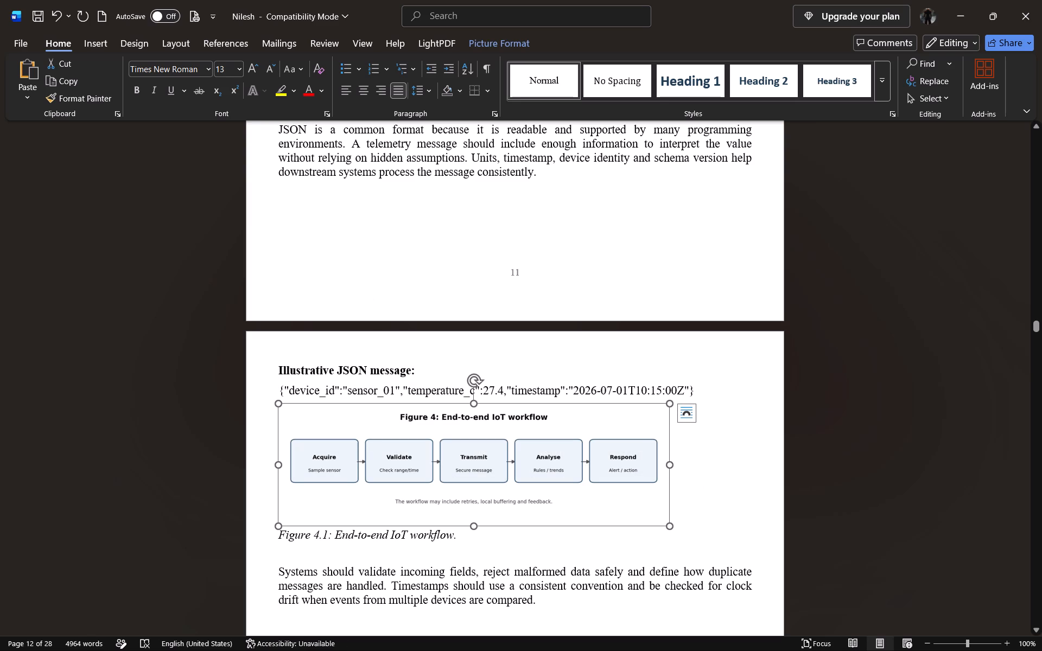
{"action": "left_click", "coordinate": [495, 40]}
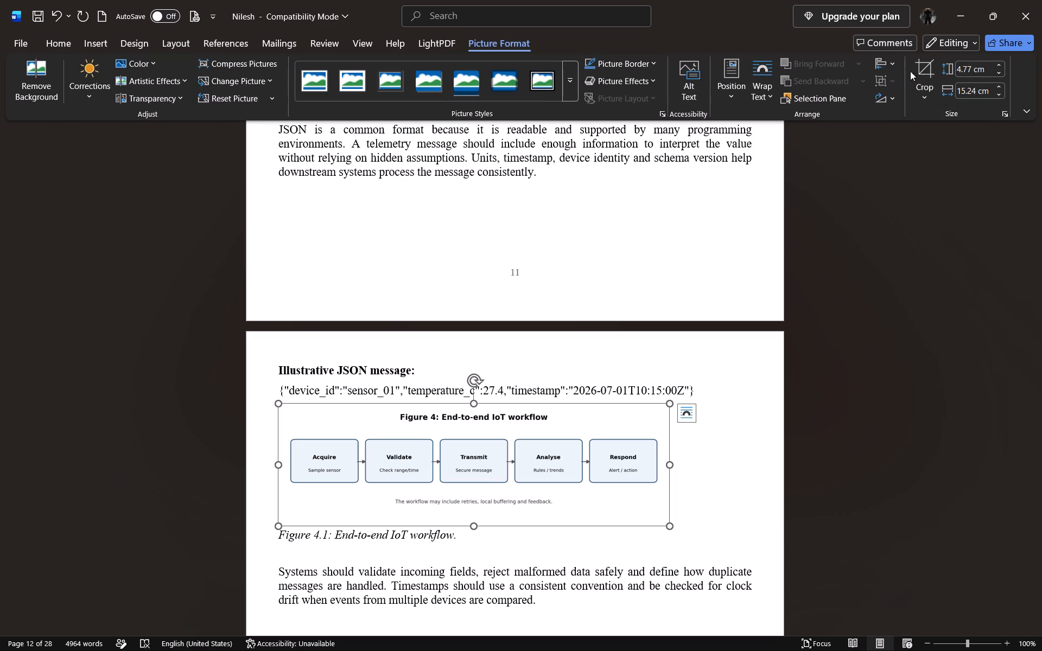
{"action": "left_click", "coordinate": [922, 71]}
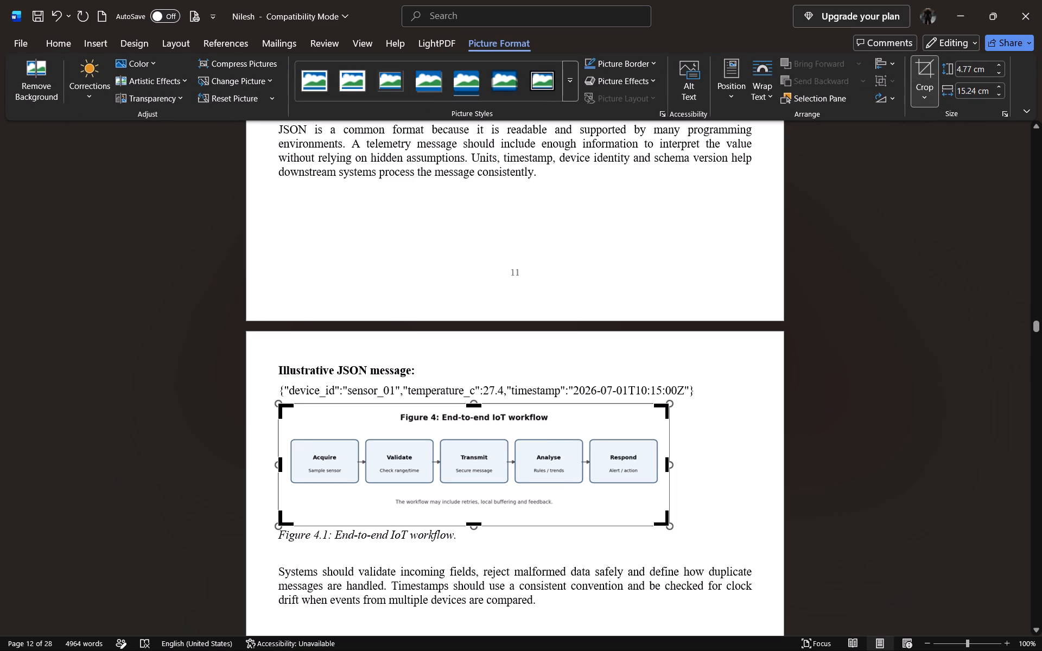
{"action": "left_click_drag", "start_coordinate": [666, 409], "coordinate": [677, 427]}
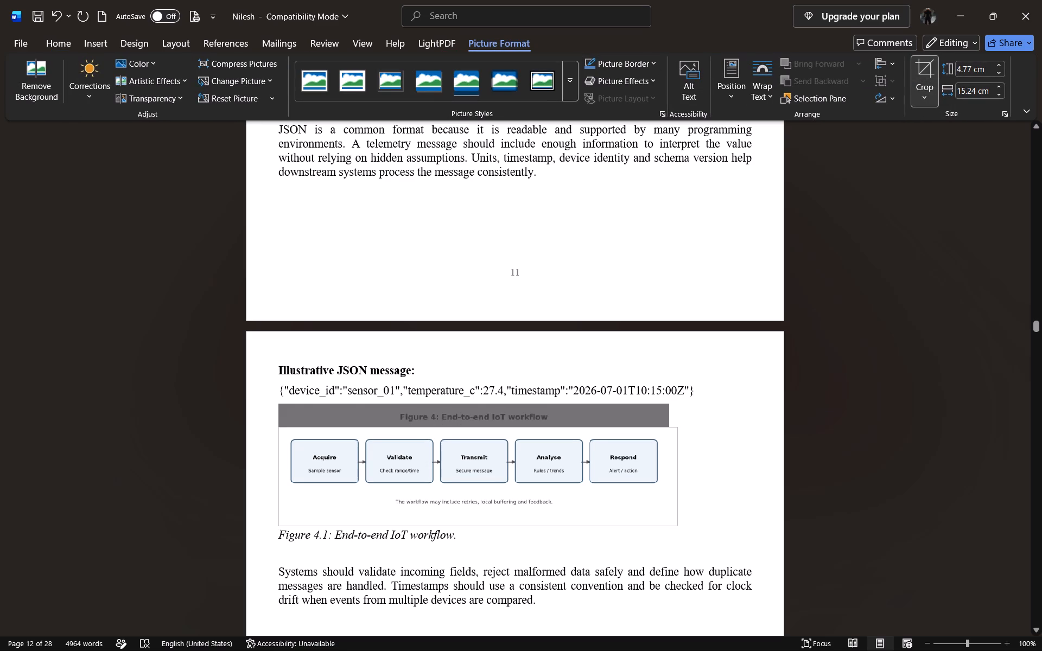
{"action": "left_click_drag", "start_coordinate": [677, 427], "coordinate": [677, 426]}
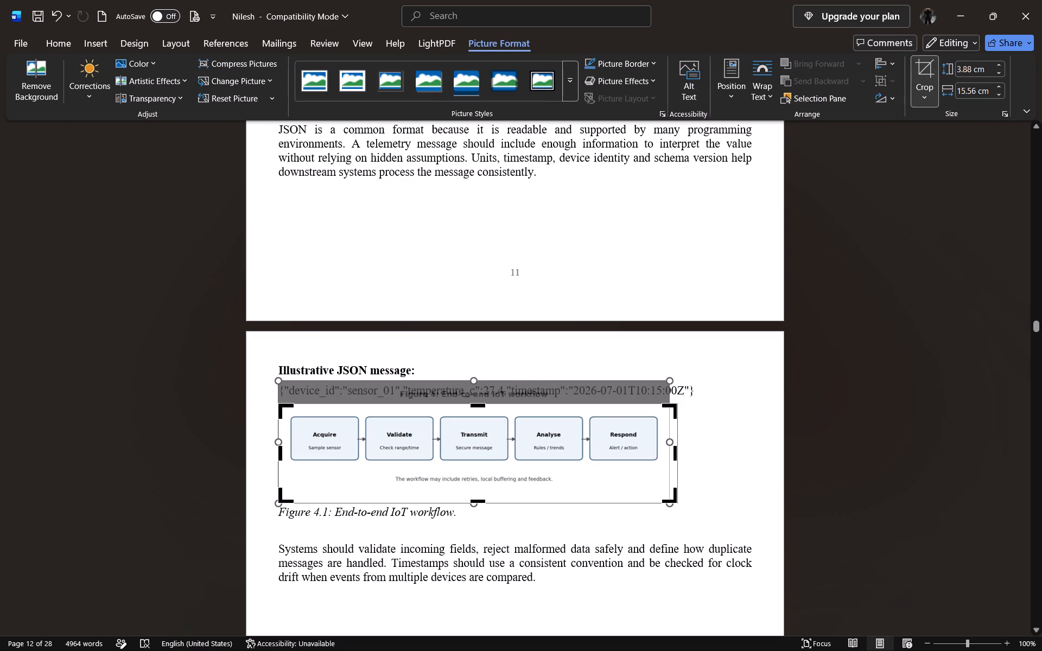
{"action": "left_click_drag", "start_coordinate": [673, 496], "coordinate": [670, 486]}
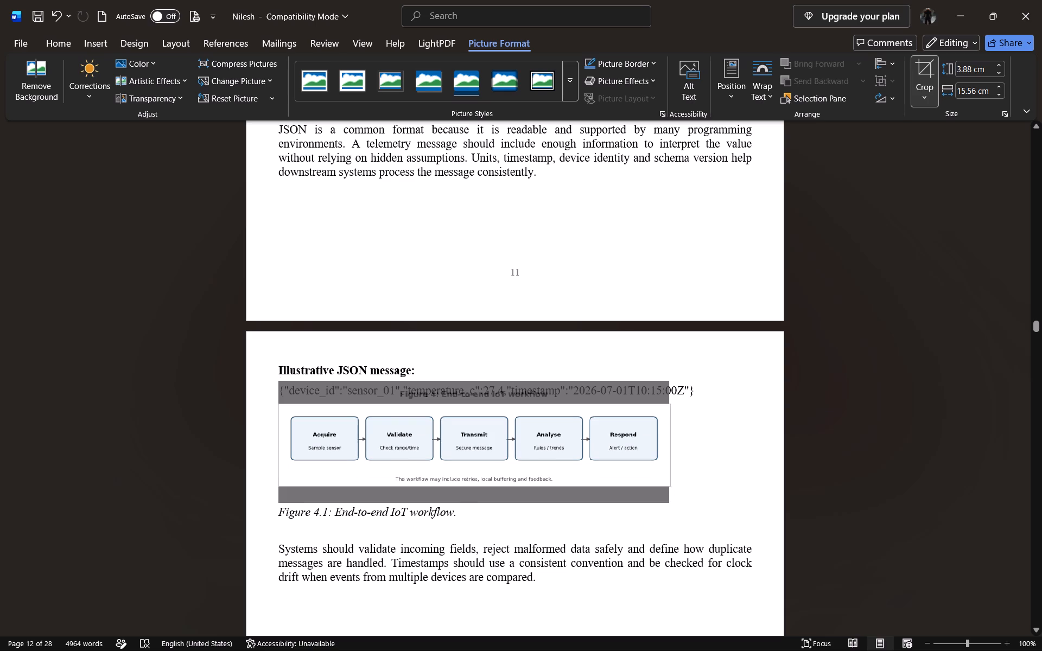
{"action": "left_click_drag", "start_coordinate": [670, 486], "coordinate": [670, 487]}
{"action": "left_click", "coordinate": [450, 442]}
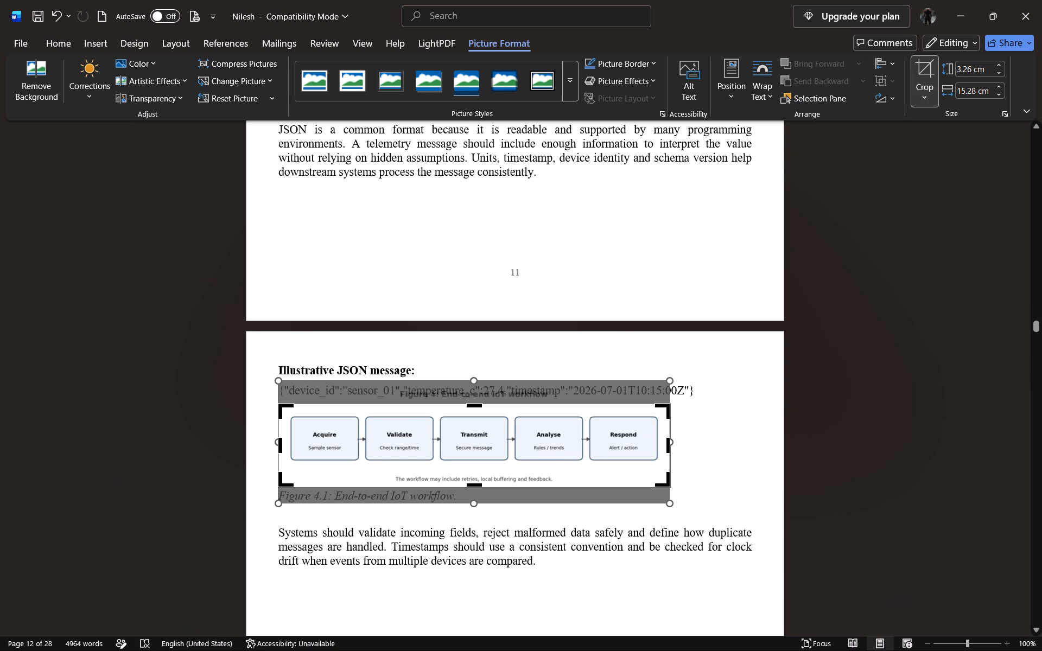
{"action": "left_click", "coordinate": [410, 336]}
Center the cropped End-to-end IoT workflow picture and its caption "Figure 4.1: End-to-end IoT workflow.".
{"action": "left_click", "coordinate": [446, 456]}
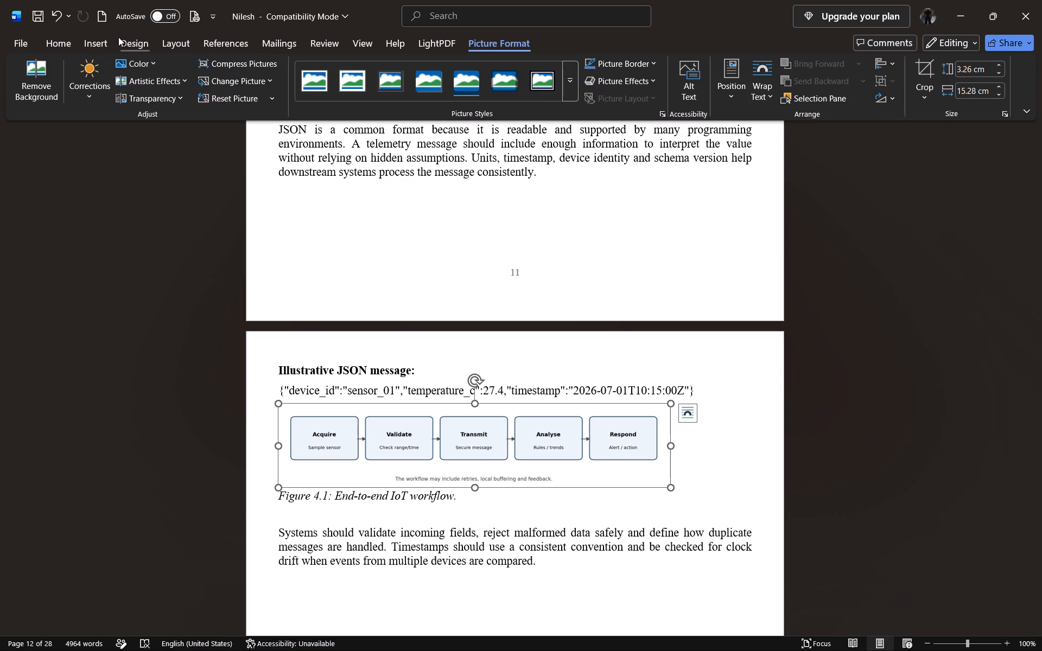
{"action": "left_click", "coordinate": [59, 43]}
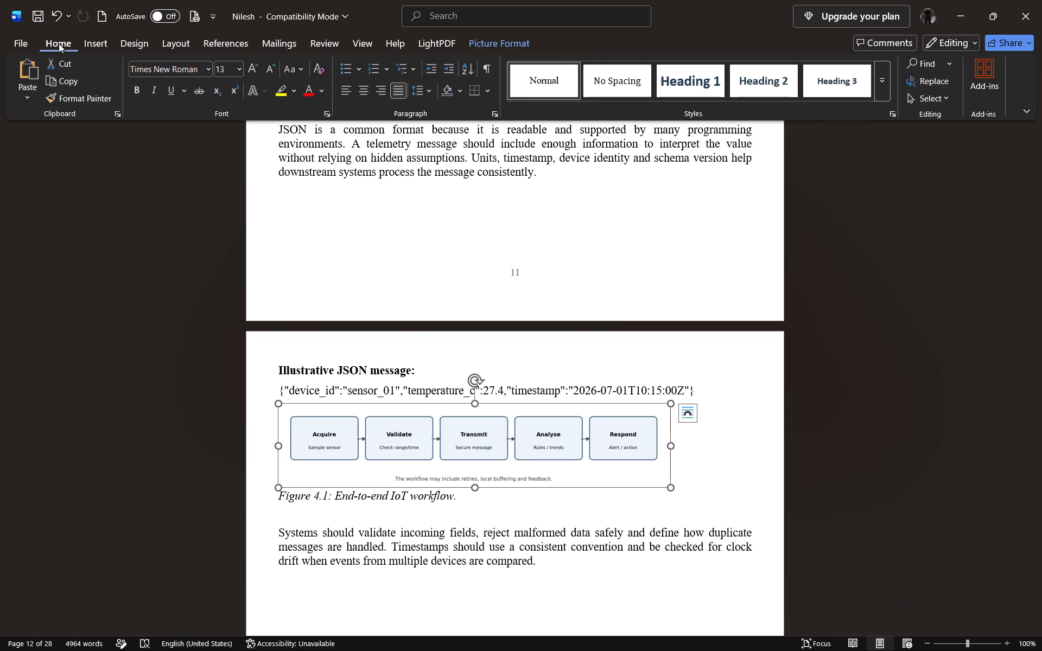
{"action": "left_click", "coordinate": [365, 92]}
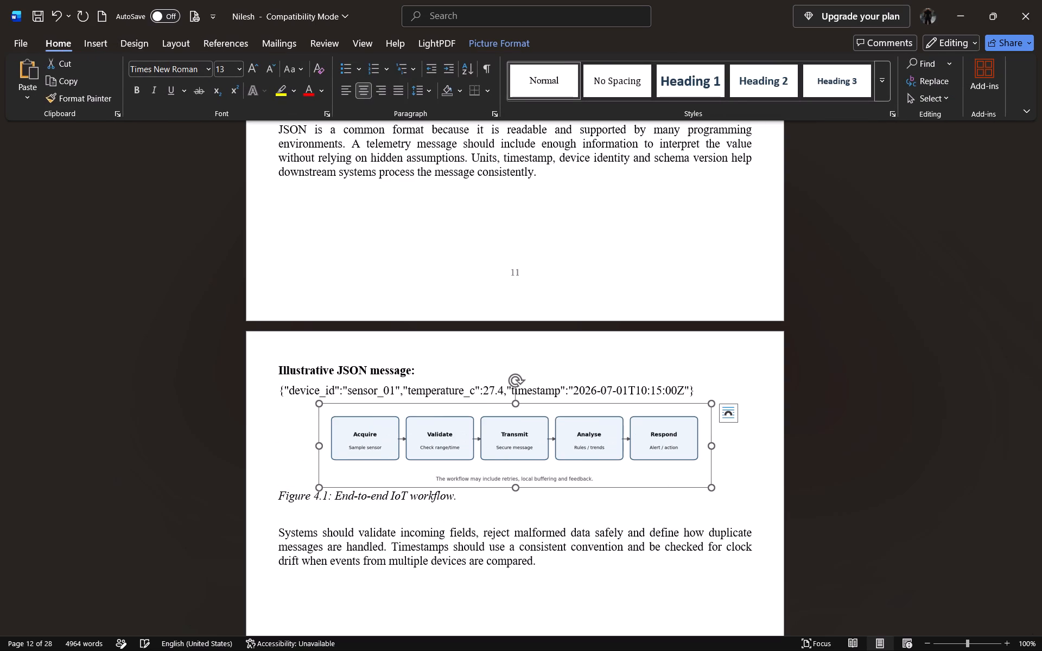
{"action": "left_click", "coordinate": [272, 493]}
{"action": "left_click", "coordinate": [362, 94]}
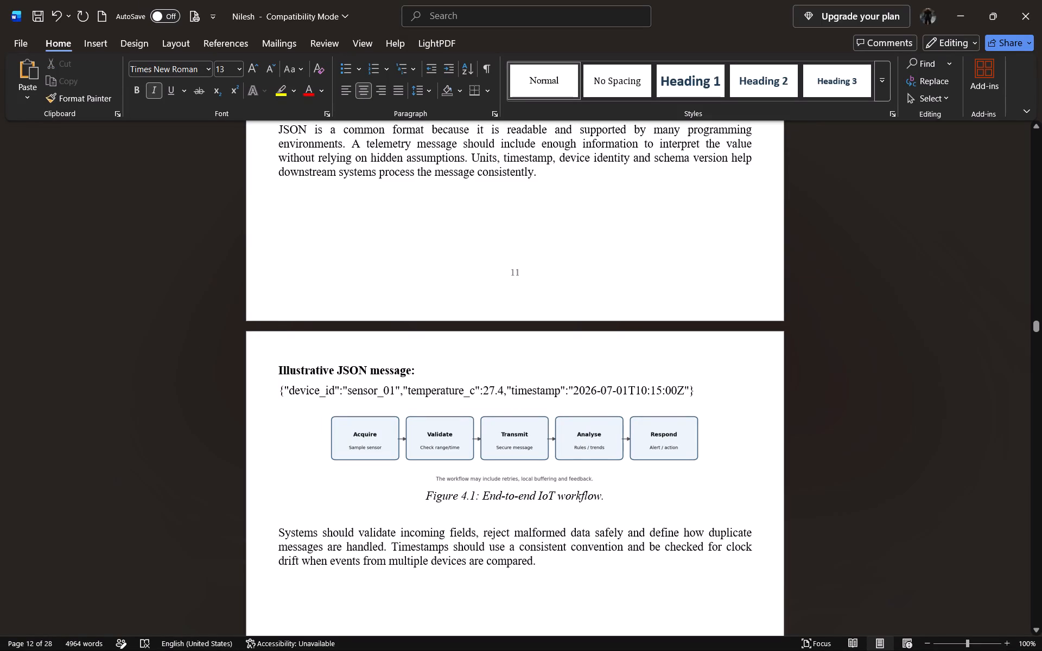
Insert a blank line between the JSON code line and the workflow picture, and another before the paragraph beginning "Systems should validate incoming fields".
{"action": "left_click", "coordinate": [714, 391]}
{"action": "key", "text": "Return"}
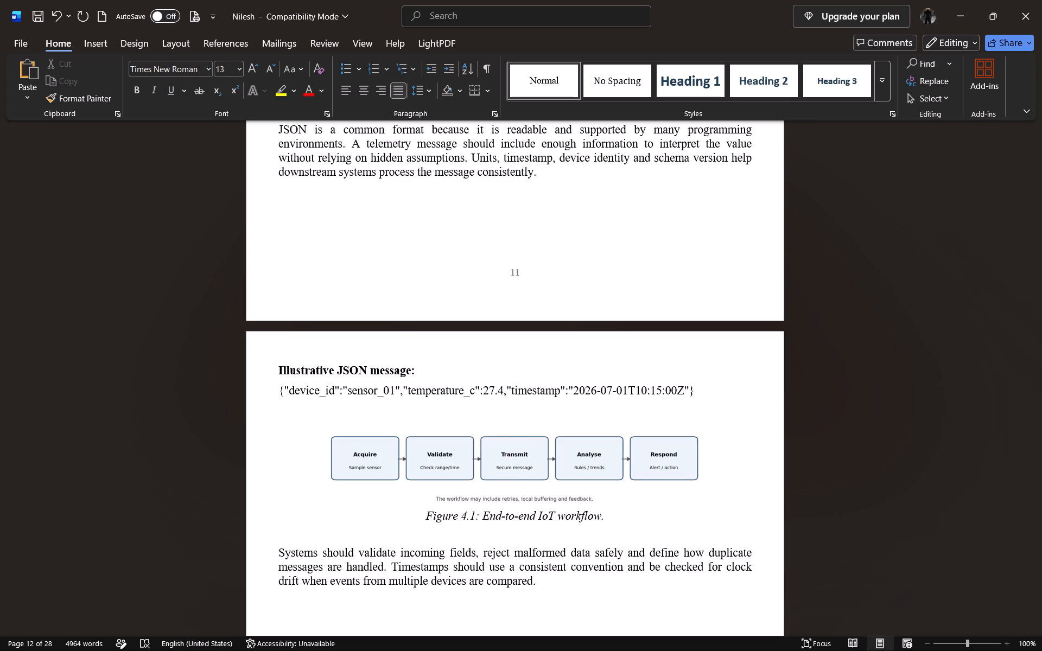
{"action": "scroll", "coordinate": [714, 391], "scroll_direction": "down", "scroll_amount": 1}
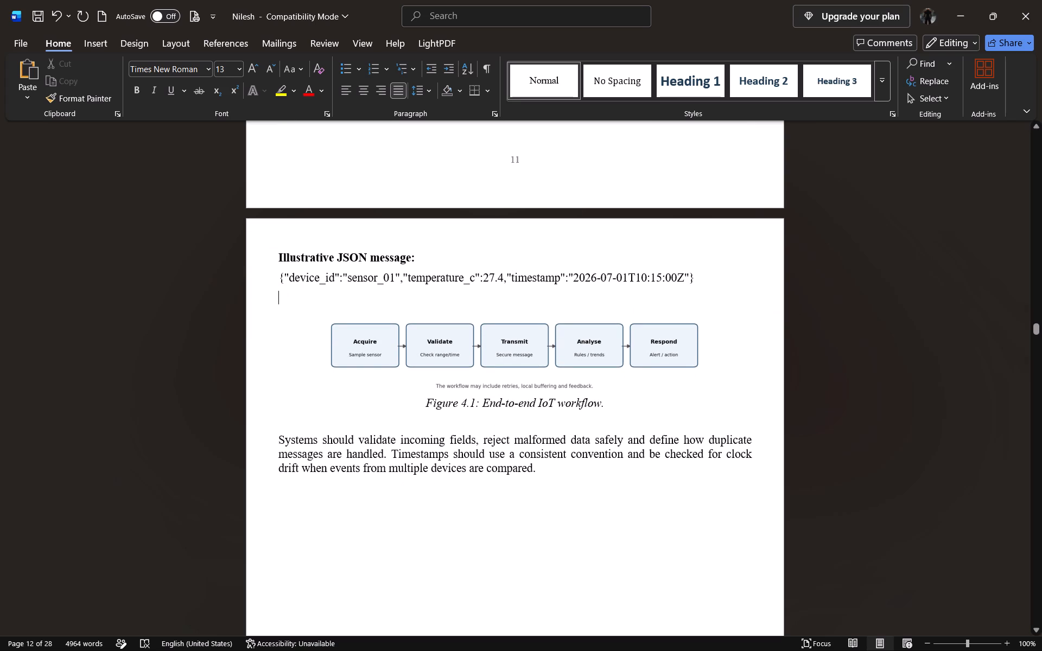
{"action": "left_click", "coordinate": [278, 441]}
{"action": "key", "text": "Return"}
Center the heading "CHAPTER 3: PROJECT DESIGN AND PROBLEM FORMULATION" on page 13.
{"action": "scroll", "coordinate": [278, 441], "scroll_direction": "down", "scroll_amount": 1}
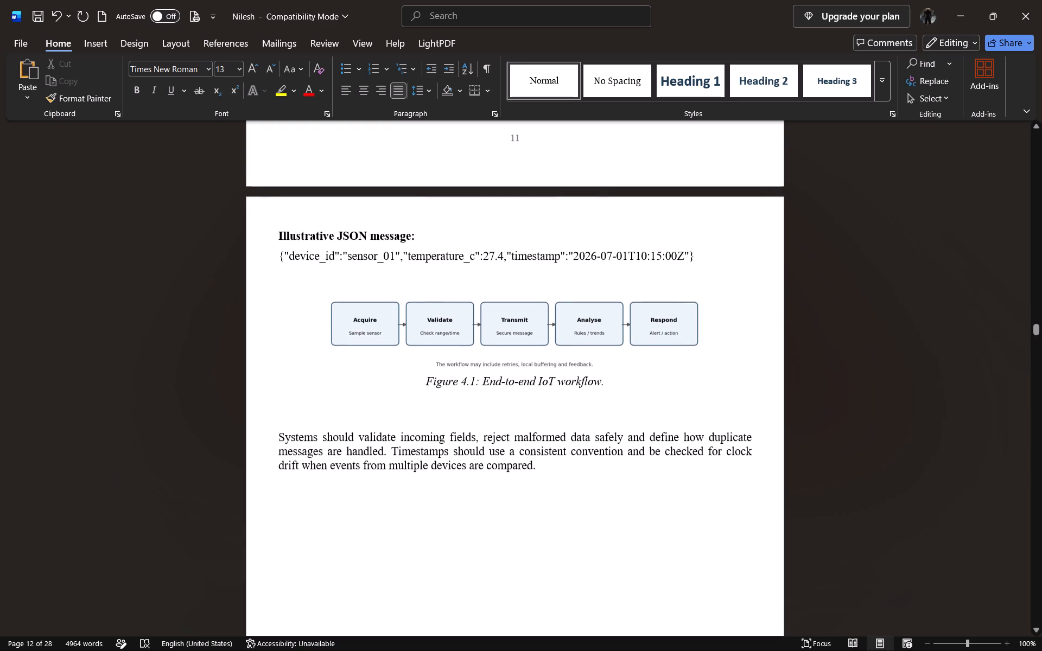
{"action": "scroll", "coordinate": [278, 441], "scroll_direction": "down", "scroll_amount": 5}
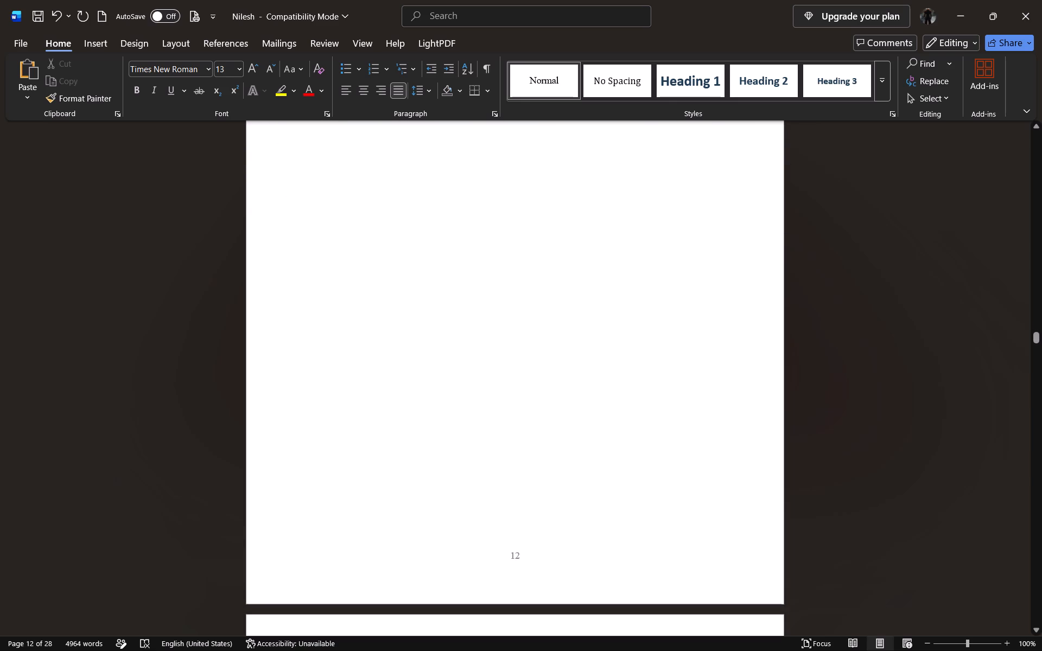
{"action": "scroll", "coordinate": [278, 441], "scroll_direction": "down", "scroll_amount": 2}
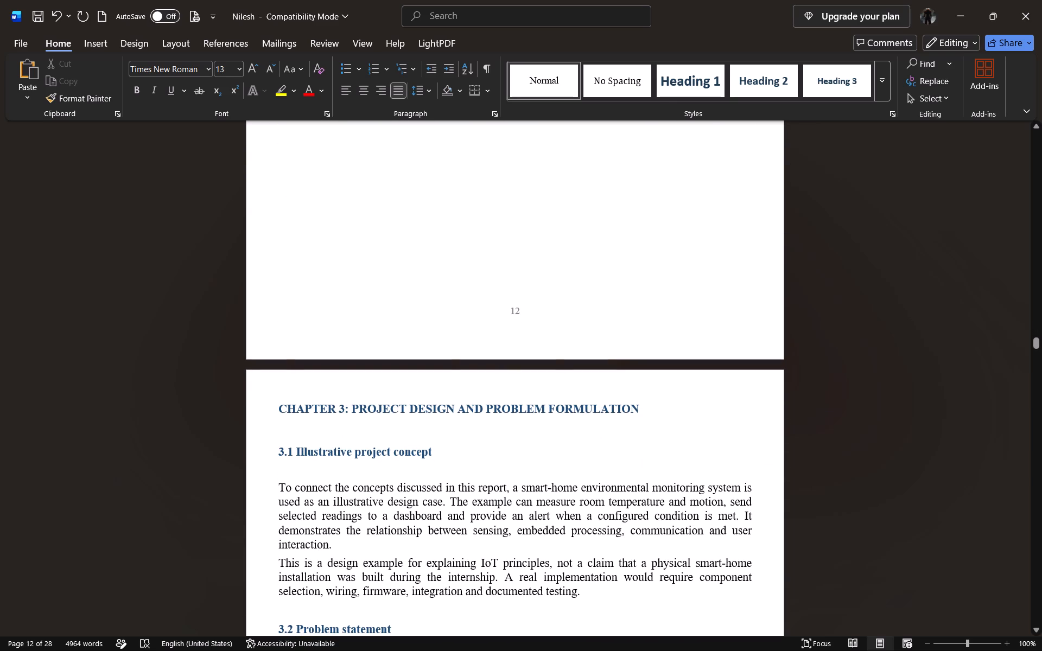
{"action": "left_click", "coordinate": [274, 410]}
{"action": "left_click", "coordinate": [357, 94]}
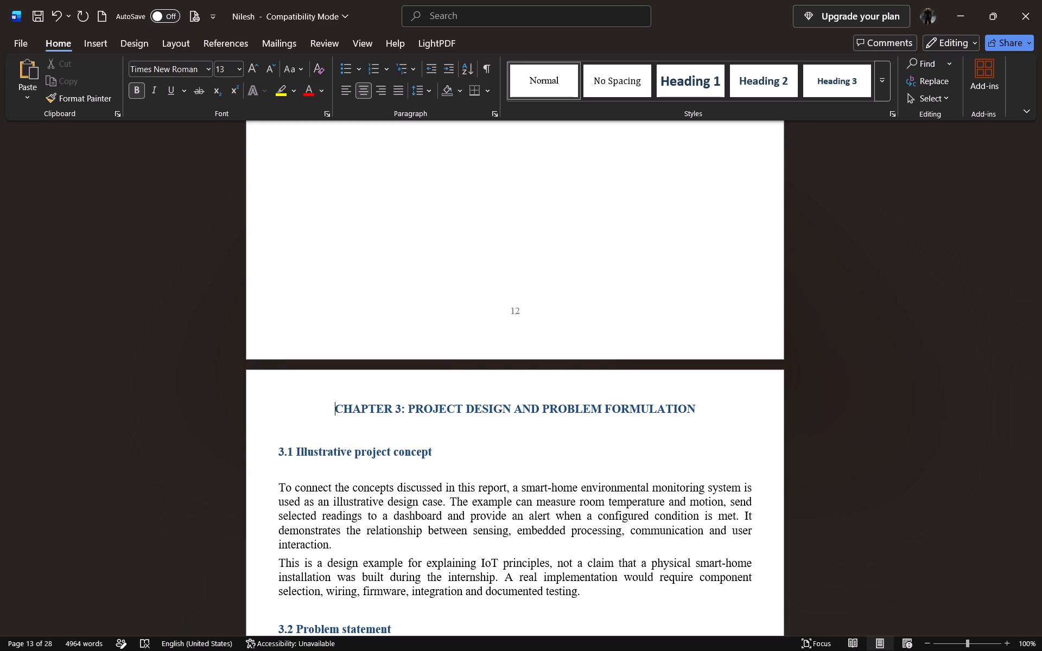
Insert a blank line between the section 3.5 paragraph and the IoT Environmental Monitoring Workflow picture on page 14.
{"action": "scroll", "coordinate": [280, 440], "scroll_direction": "down", "scroll_amount": 1}
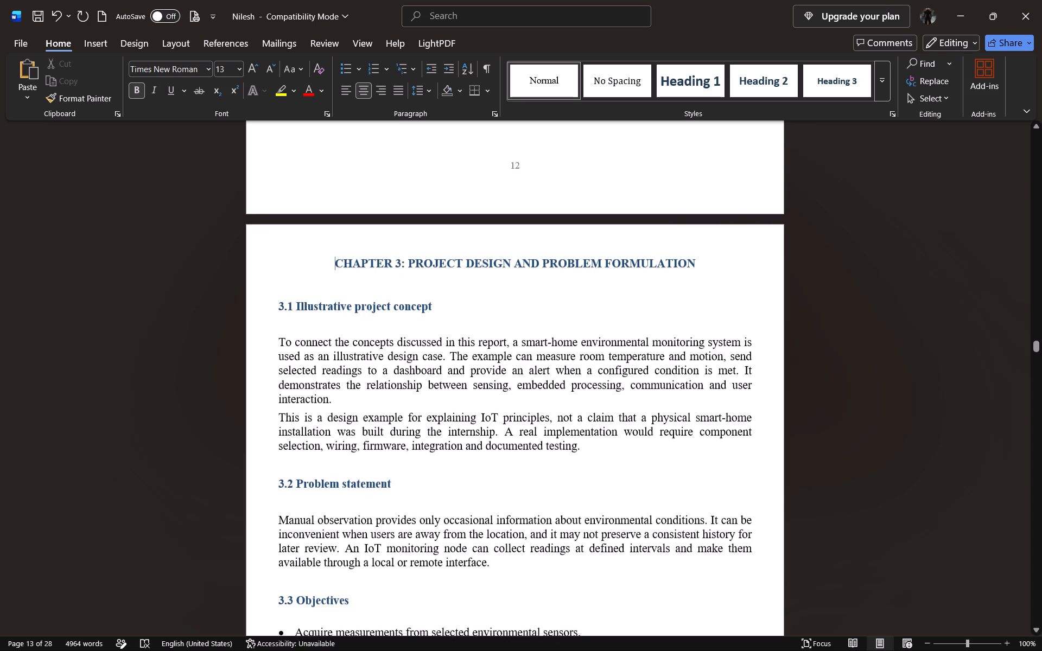
{"action": "scroll", "coordinate": [280, 440], "scroll_direction": "down", "scroll_amount": 4}
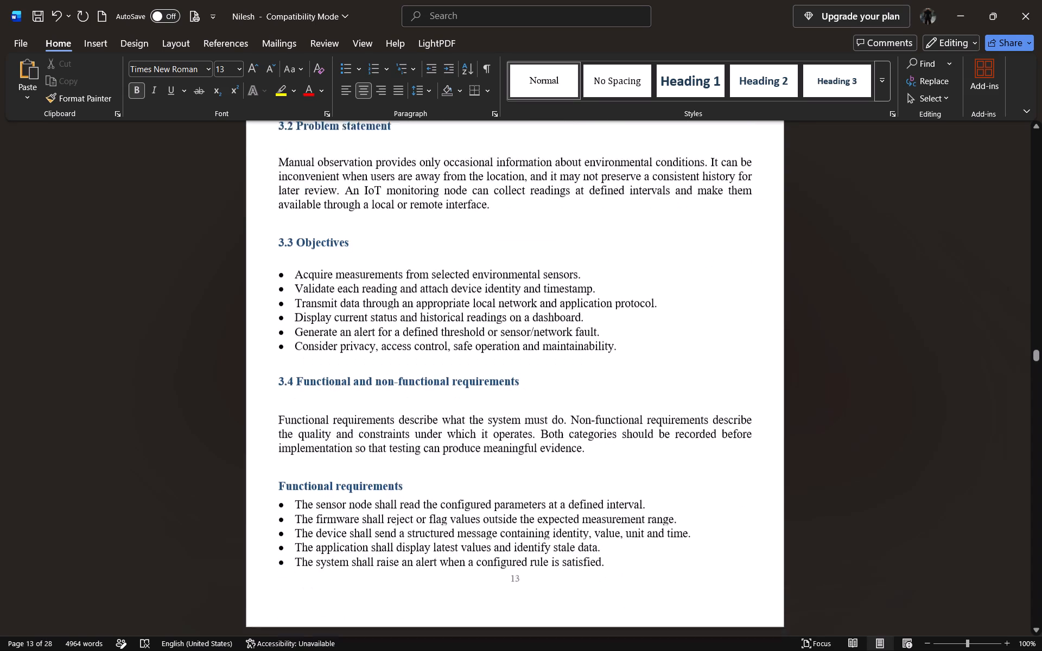
{"action": "scroll", "coordinate": [280, 440], "scroll_direction": "down", "scroll_amount": 3}
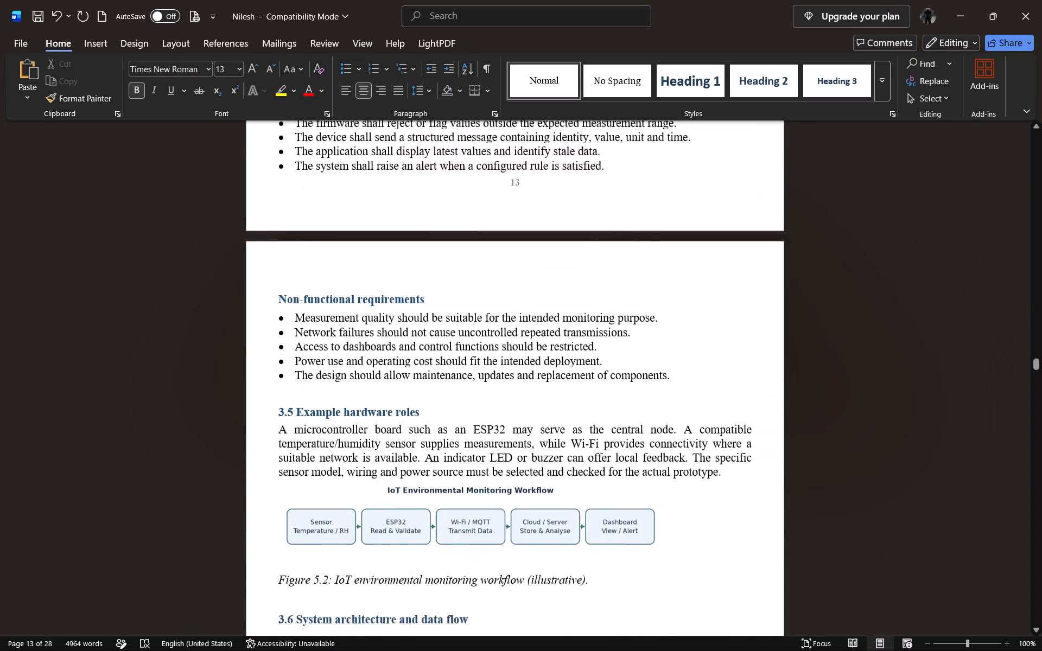
{"action": "scroll", "coordinate": [280, 440], "scroll_direction": "down", "scroll_amount": 1}
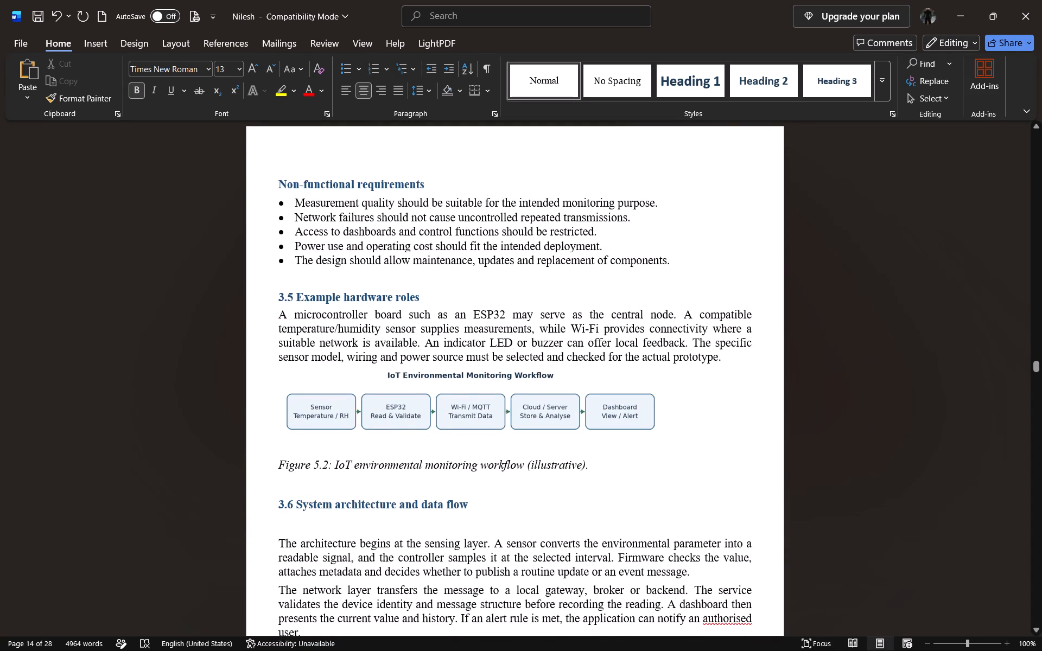
{"action": "left_click", "coordinate": [740, 351]}
{"action": "key", "text": "Return"}
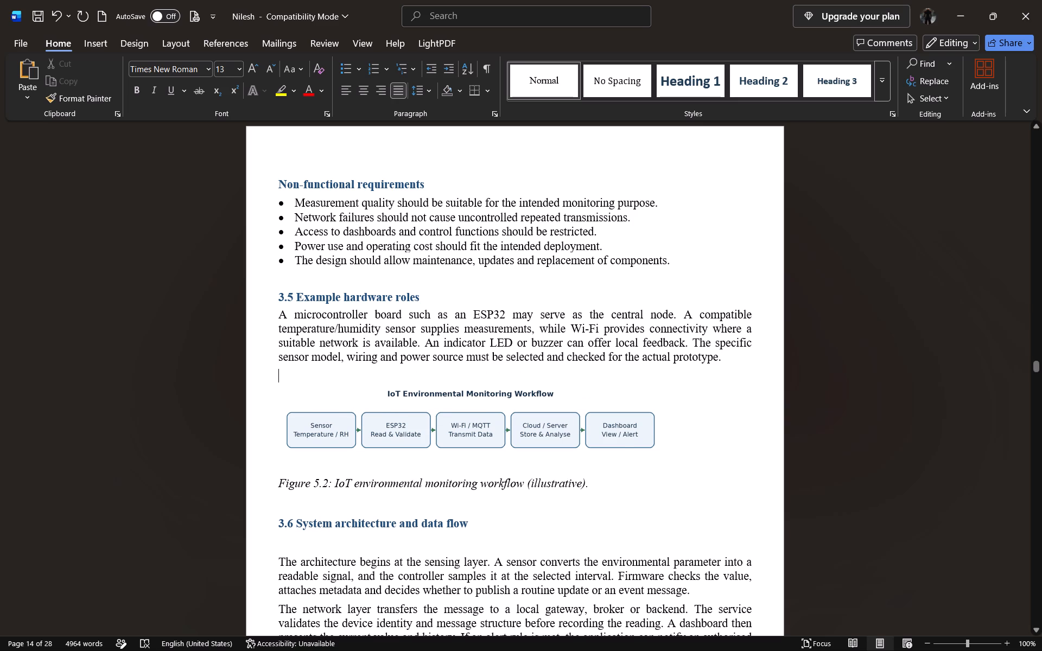
Center the IoT Environmental Monitoring Workflow picture and its caption "Figure 5.2: IoT environmental monitoring workflow (illustrative).".
{"action": "left_click", "coordinate": [492, 439]}
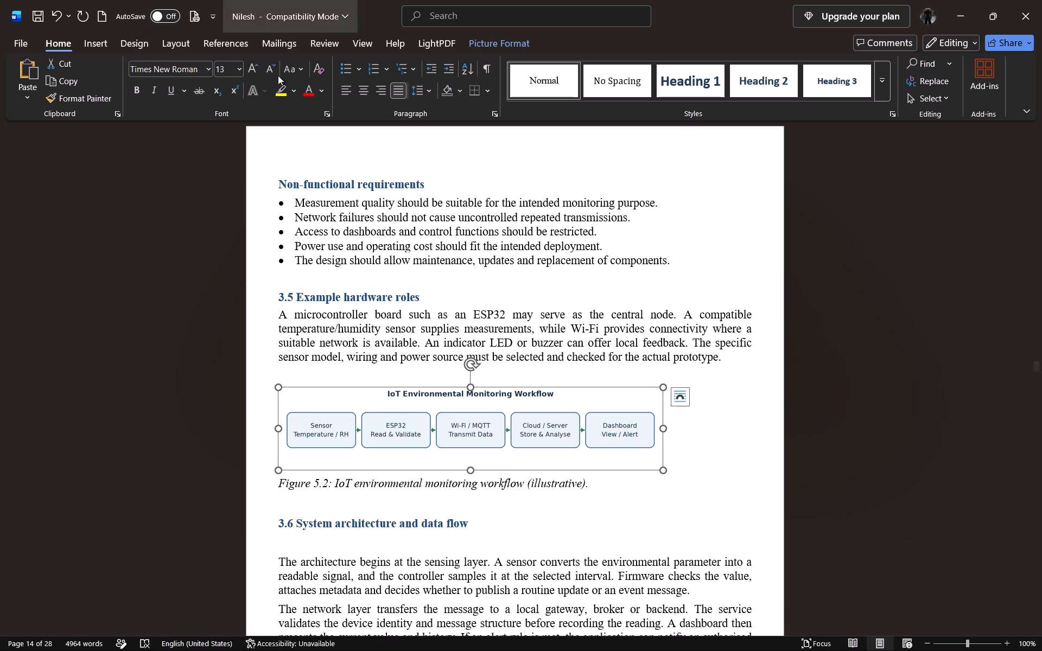
{"action": "left_click", "coordinate": [355, 85]}
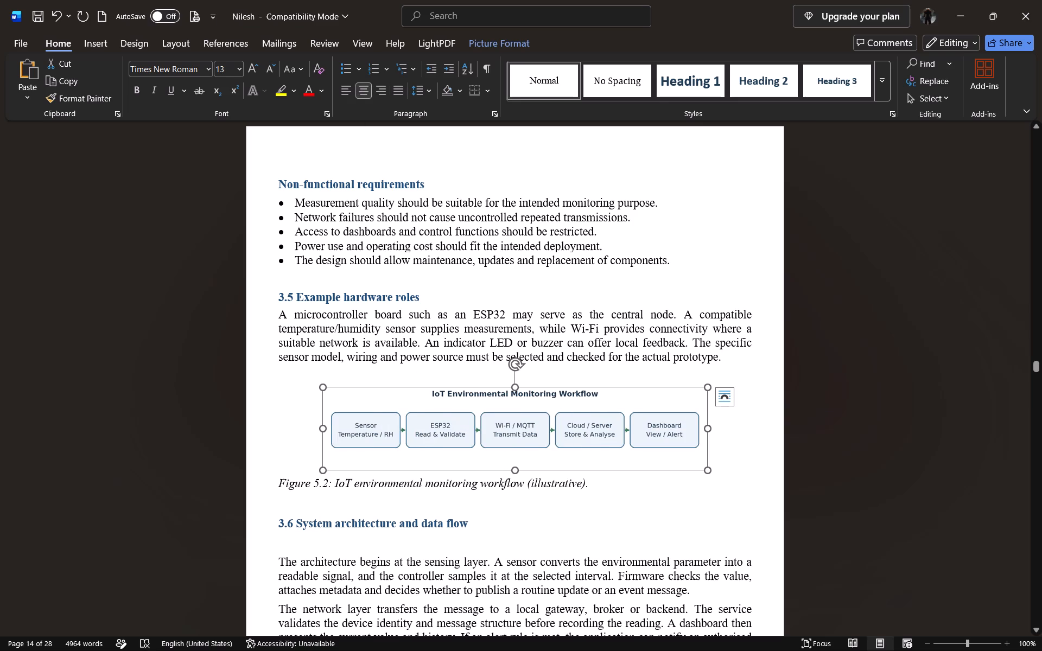
{"action": "left_click", "coordinate": [275, 480]}
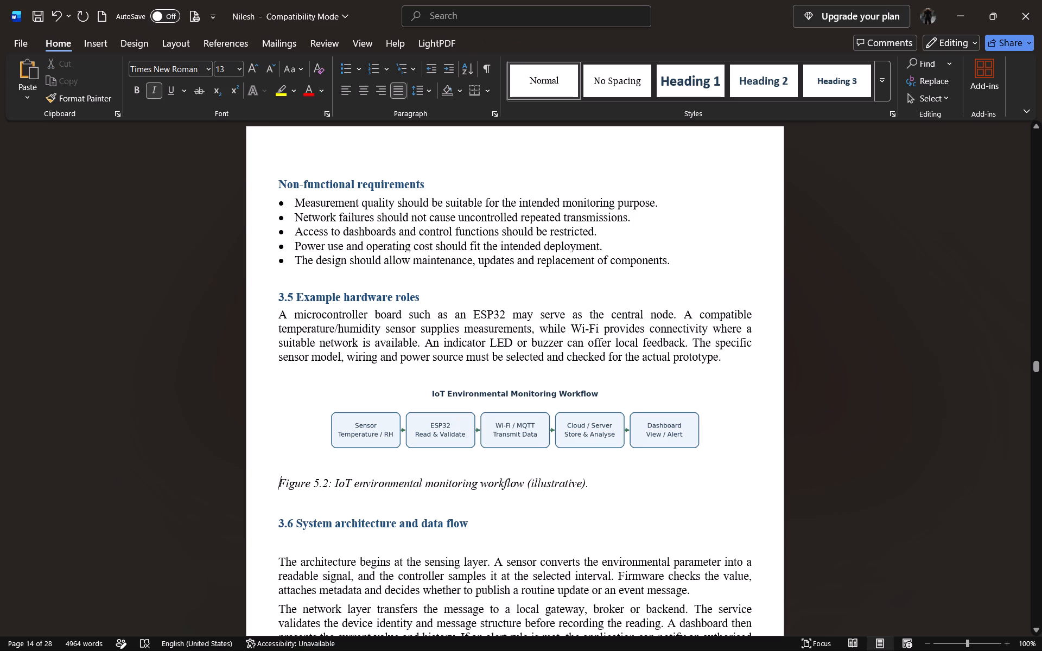
{"action": "left_click", "coordinate": [363, 94]}
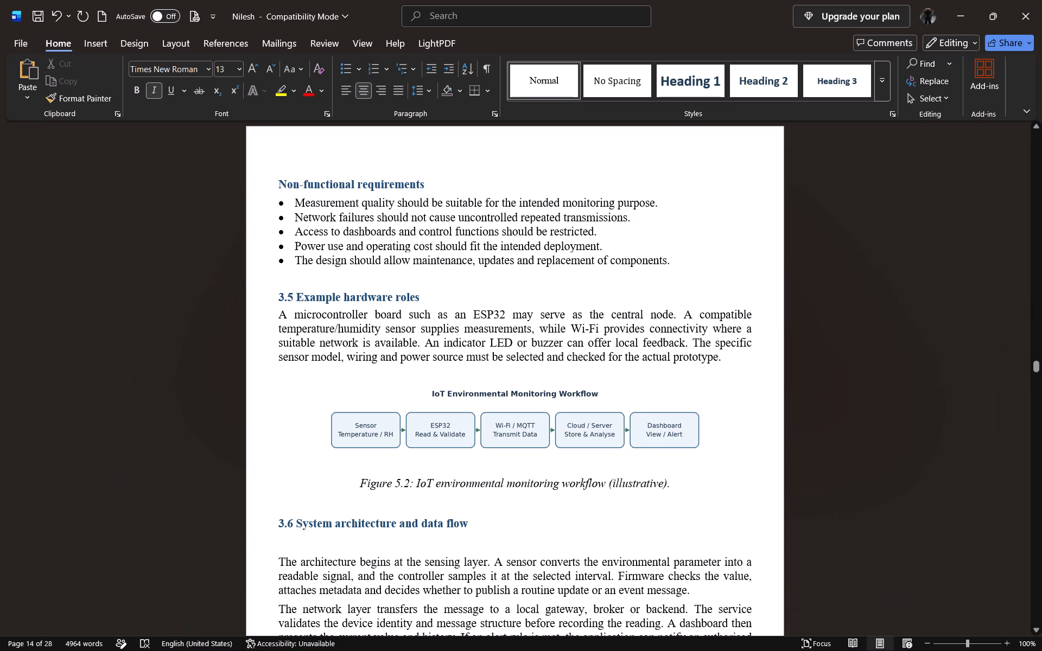
Center the Illustrative smart-home monitoring picture under section 3.6.
{"action": "scroll", "coordinate": [272, 498], "scroll_direction": "down", "scroll_amount": 3}
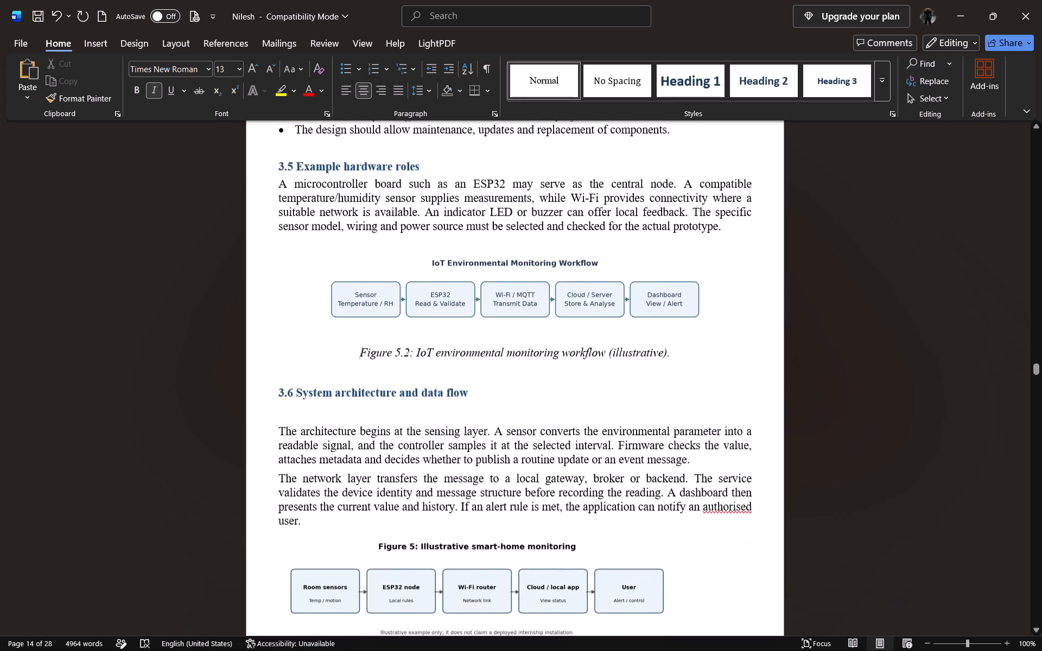
{"action": "scroll", "coordinate": [272, 498], "scroll_direction": "down", "scroll_amount": 1}
{"action": "left_click", "coordinate": [416, 426]}
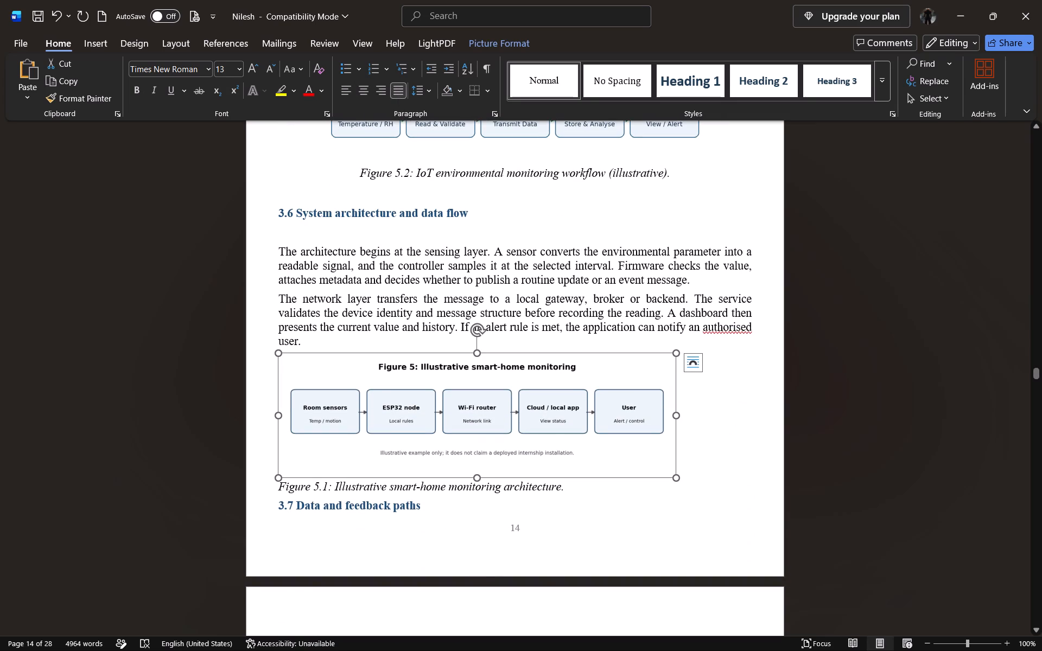
{"action": "left_click", "coordinate": [363, 92]}
Crop the Illustrative smart-home monitoring picture to about 3.26 by 15.35 cm, removing its built-in title and the empty bottom margin.
{"action": "left_click", "coordinate": [484, 39]}
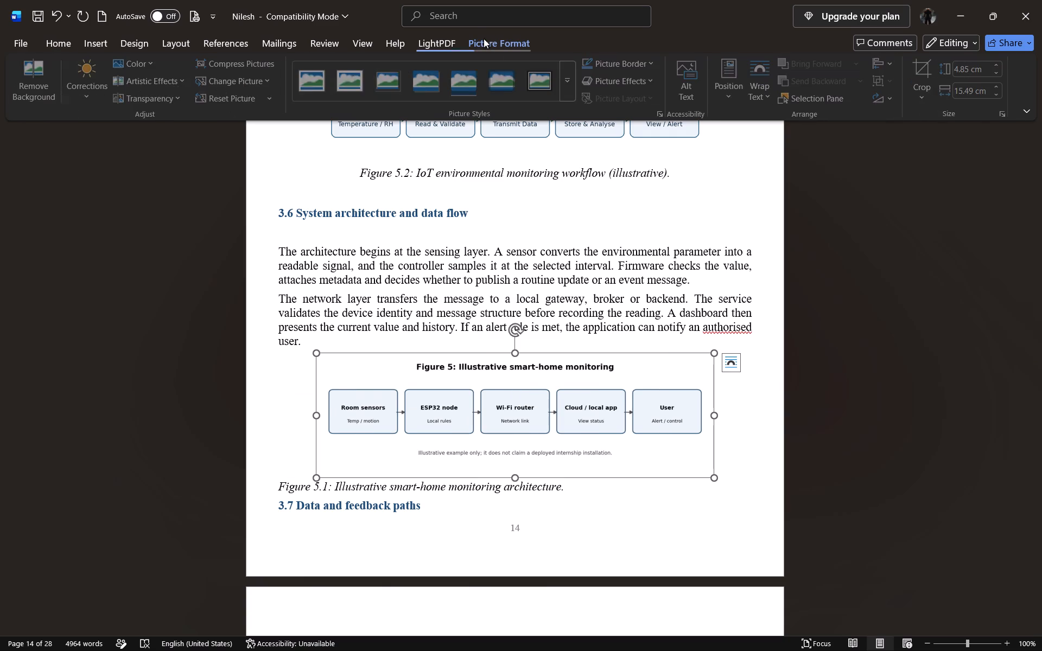
{"action": "left_click", "coordinate": [920, 65]}
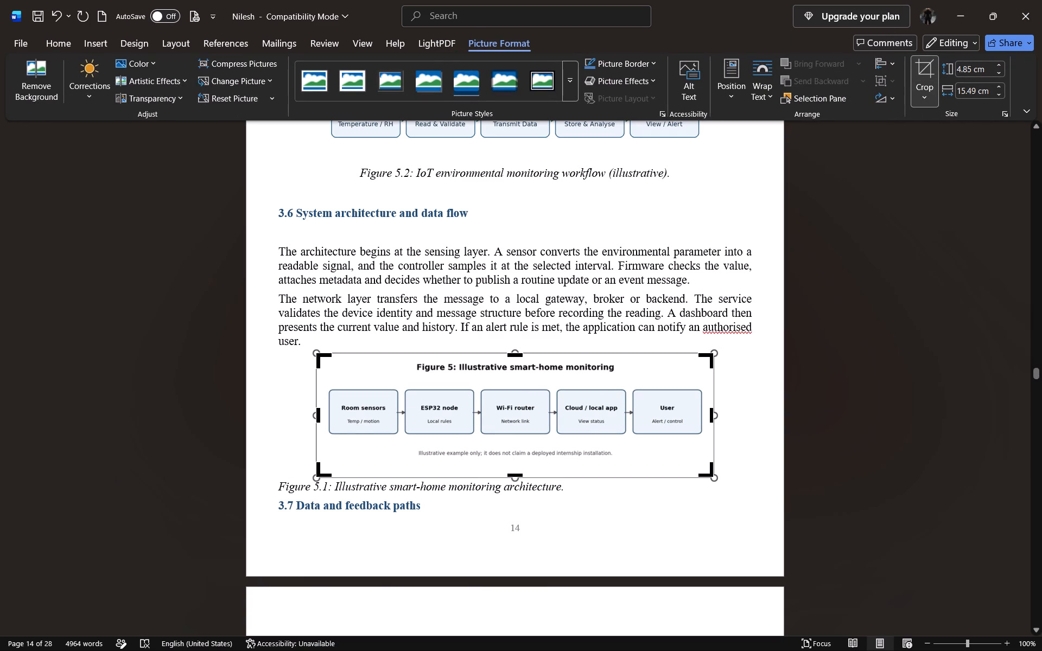
{"action": "left_click_drag", "start_coordinate": [709, 362], "coordinate": [718, 370]}
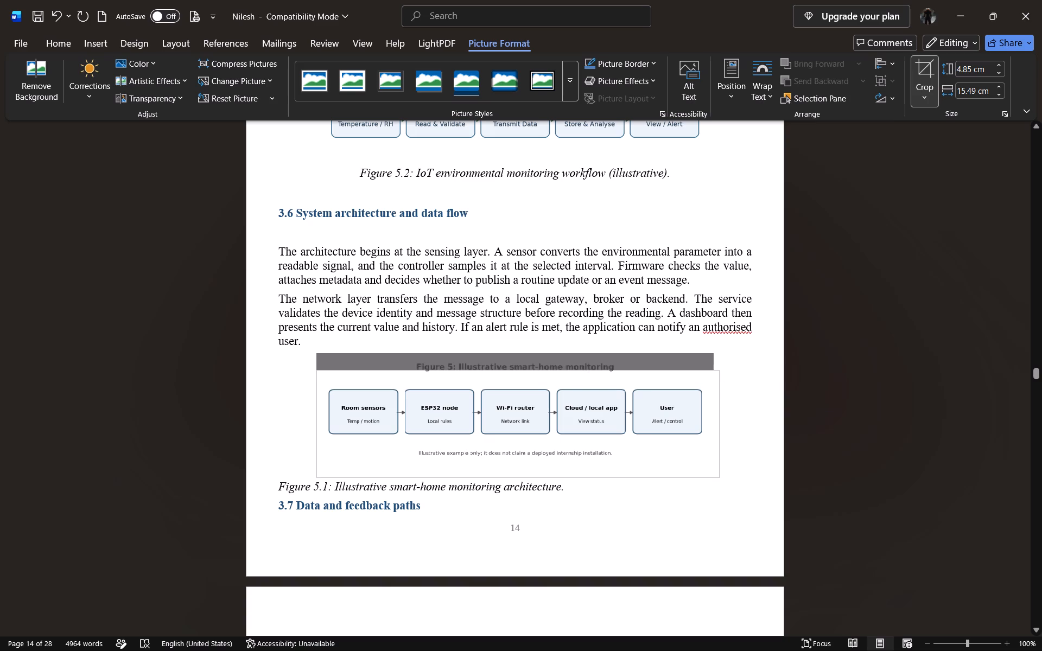
{"action": "left_click_drag", "start_coordinate": [718, 370], "coordinate": [722, 375]}
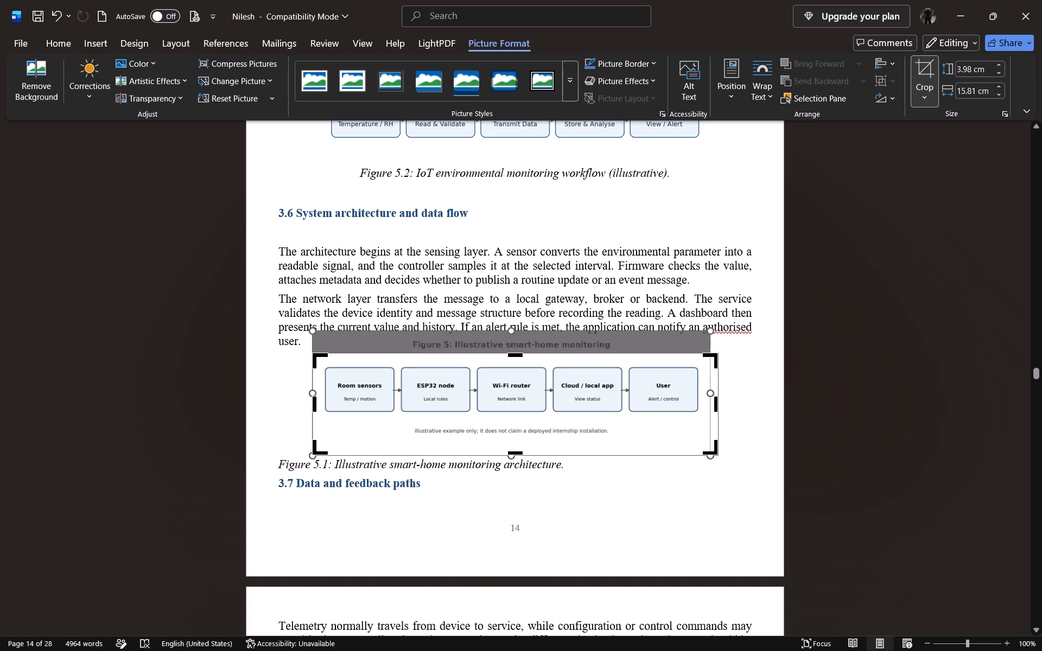
{"action": "left_click_drag", "start_coordinate": [714, 450], "coordinate": [706, 438]}
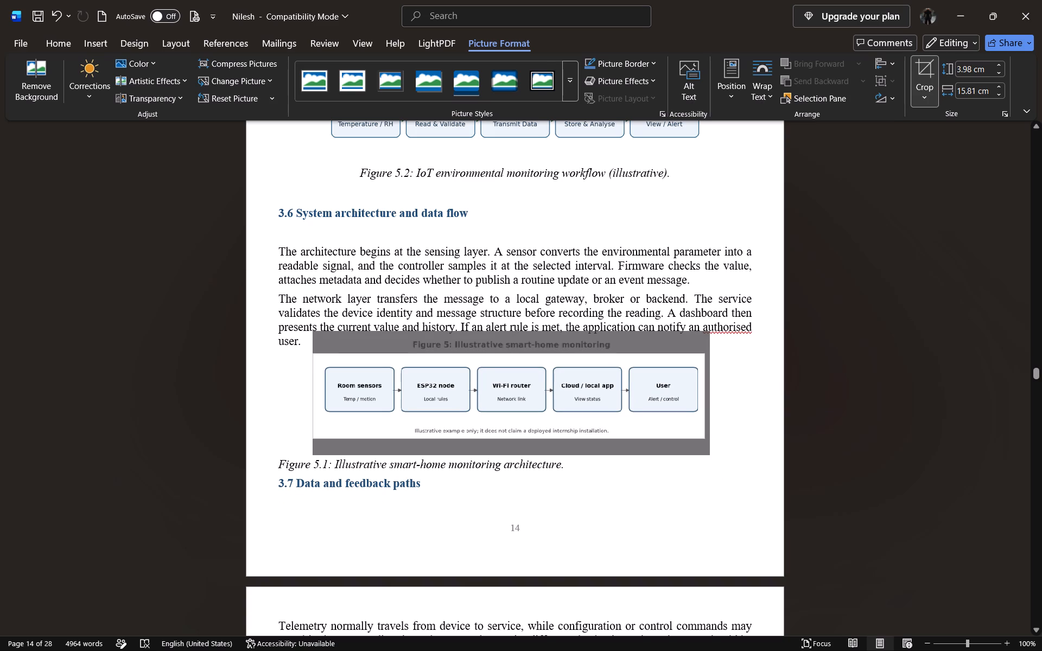
{"action": "left_click_drag", "start_coordinate": [706, 438], "coordinate": [706, 436]}
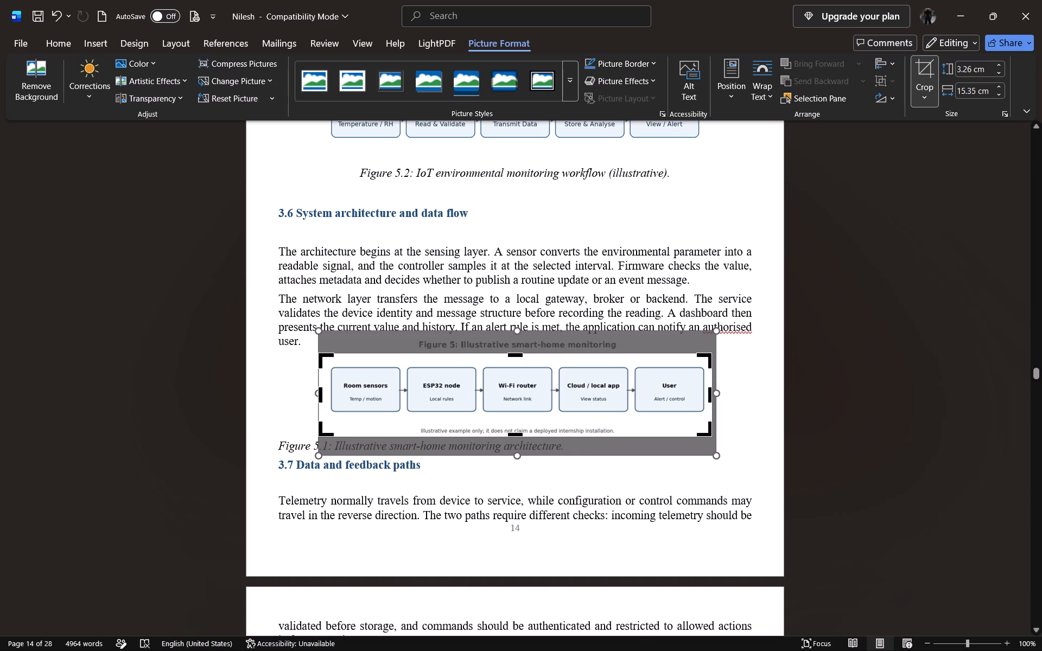
{"action": "left_click", "coordinate": [770, 433]}
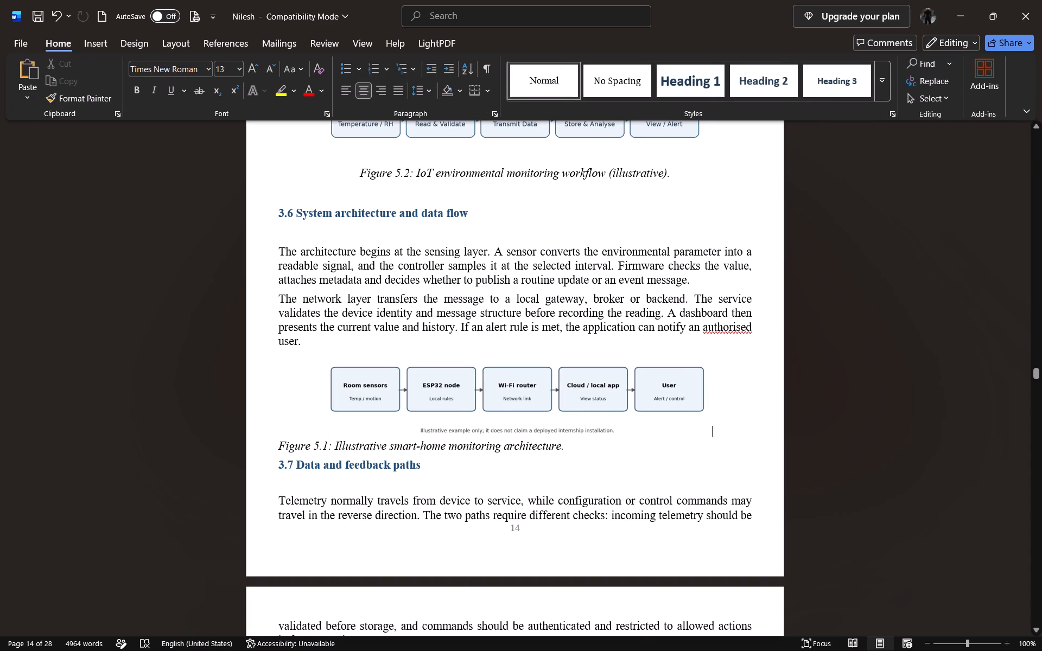
Center the caption "Illustrative smart-home monitoring architecture." and add three blank lines between it and heading 3.7.
{"action": "left_click", "coordinate": [279, 443]}
{"action": "left_click", "coordinate": [365, 93]}
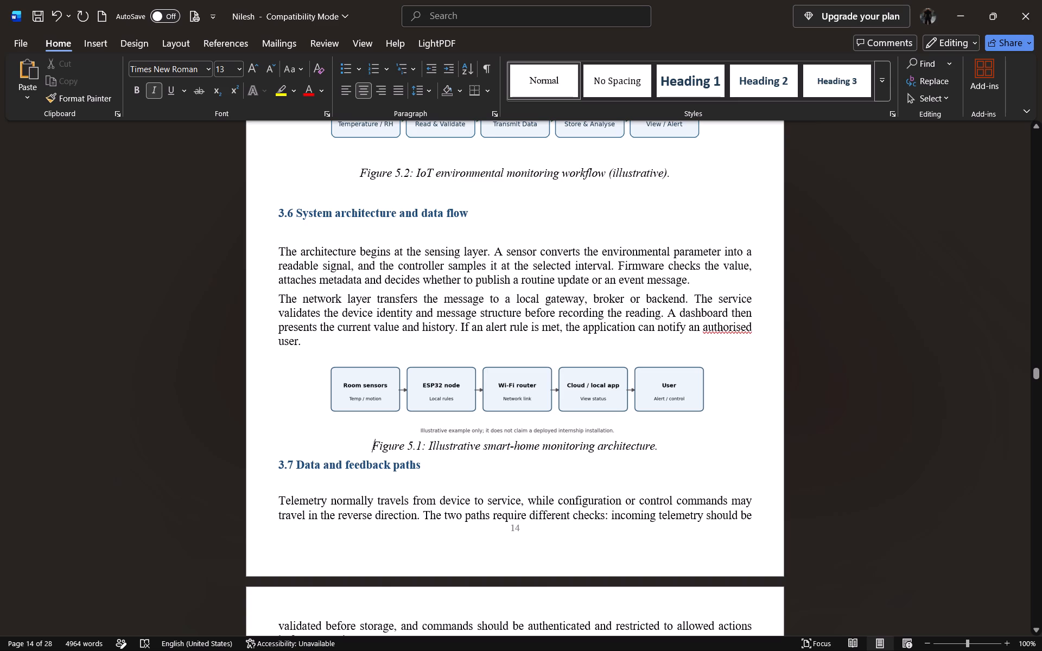
{"action": "left_click", "coordinate": [670, 450]}
{"action": "key", "text": "Return"}
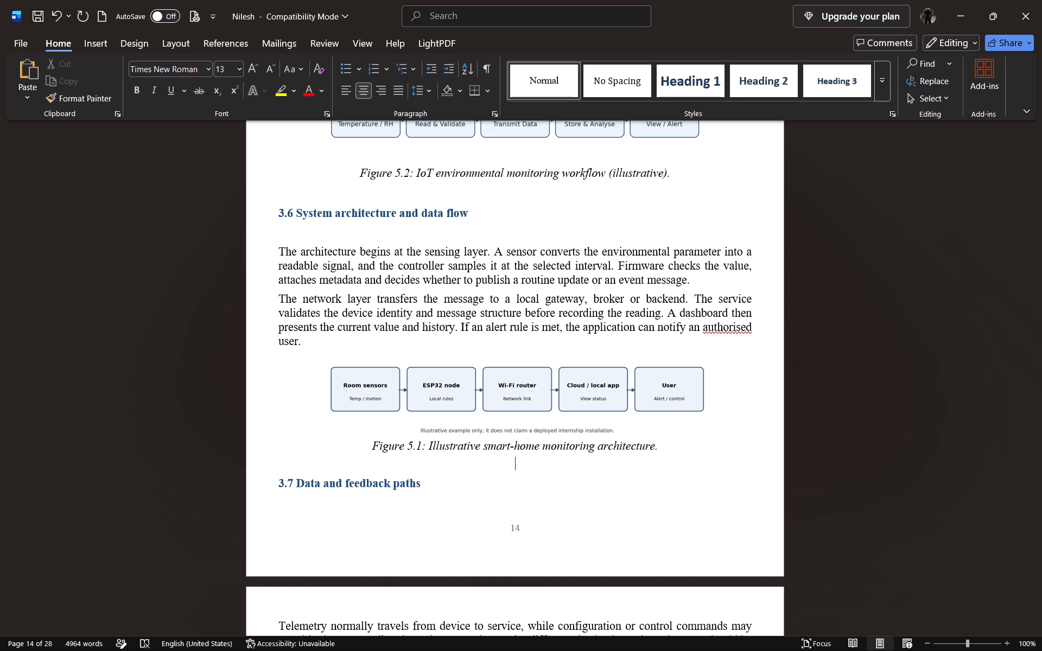
{"action": "key", "text": "Return"}
{"action": "key", "text": "Return"}
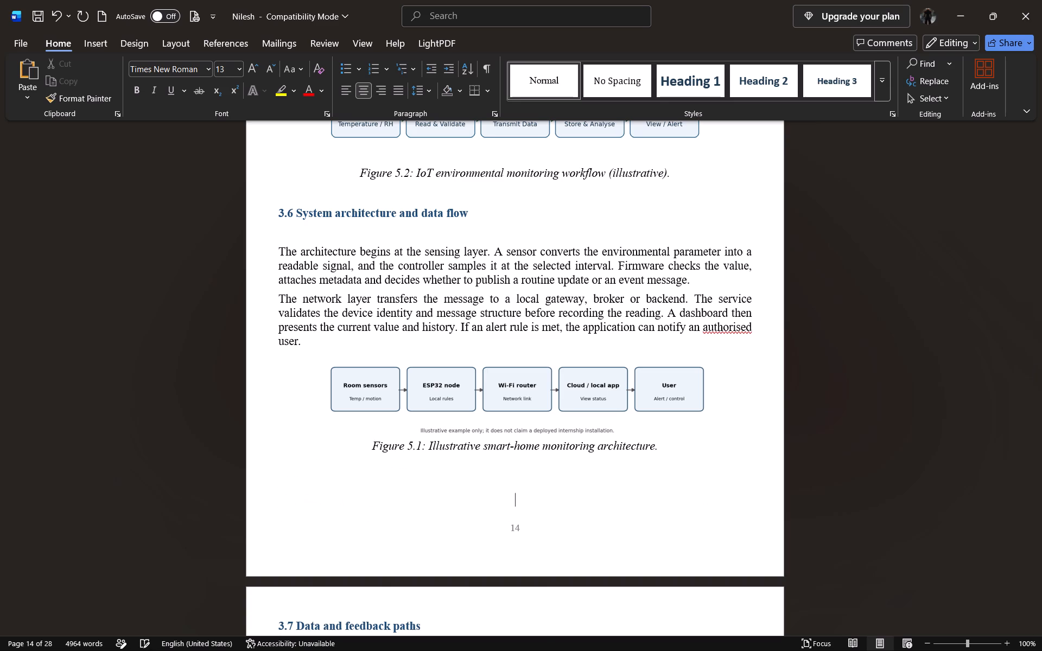
Renumber the caption of the IoT environmental monitoring workflow picture as Figure 5.1.
{"action": "scroll", "coordinate": [670, 450], "scroll_direction": "down", "scroll_amount": 1}
{"action": "scroll", "coordinate": [670, 450], "scroll_direction": "up", "scroll_amount": 1}
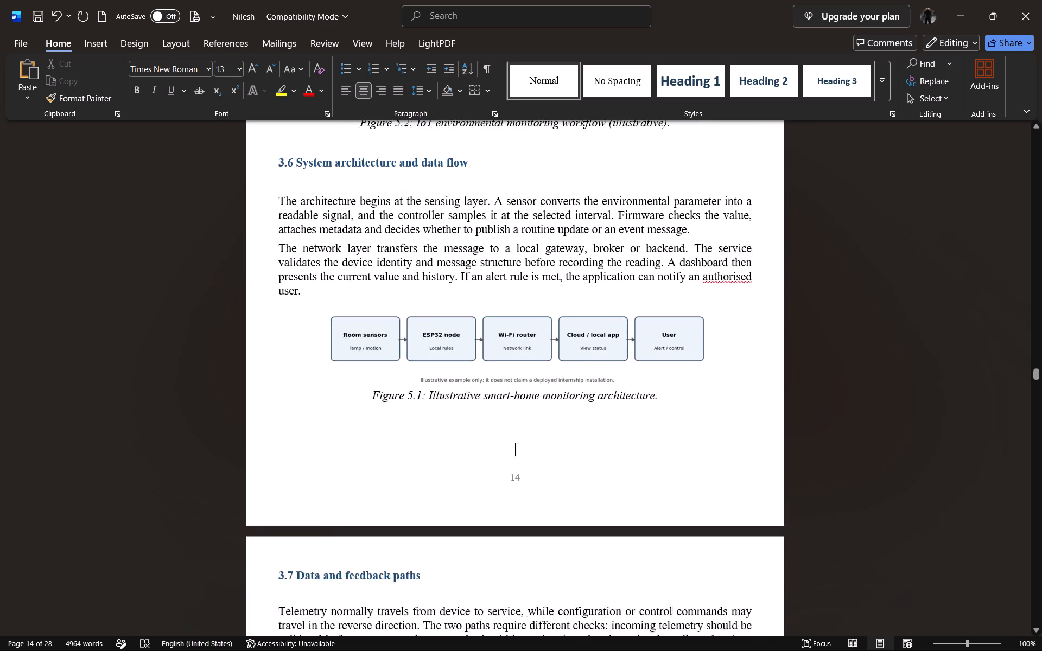
{"action": "scroll", "coordinate": [670, 450], "scroll_direction": "up", "scroll_amount": 1}
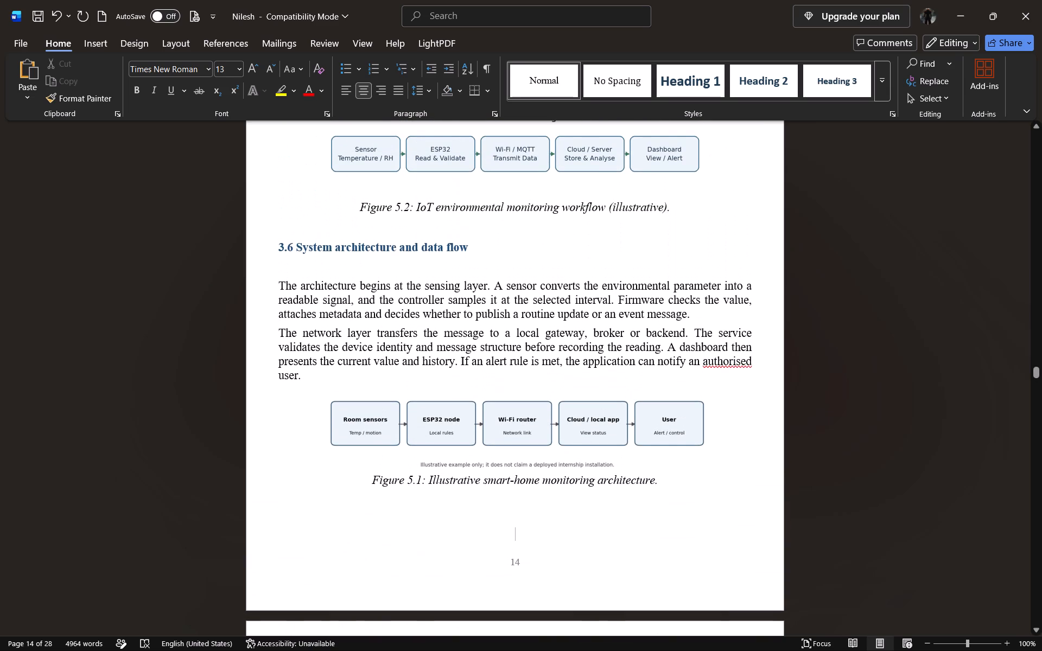
{"action": "scroll", "coordinate": [670, 450], "scroll_direction": "down", "scroll_amount": 1}
{"action": "scroll", "coordinate": [670, 450], "scroll_direction": "up", "scroll_amount": 1}
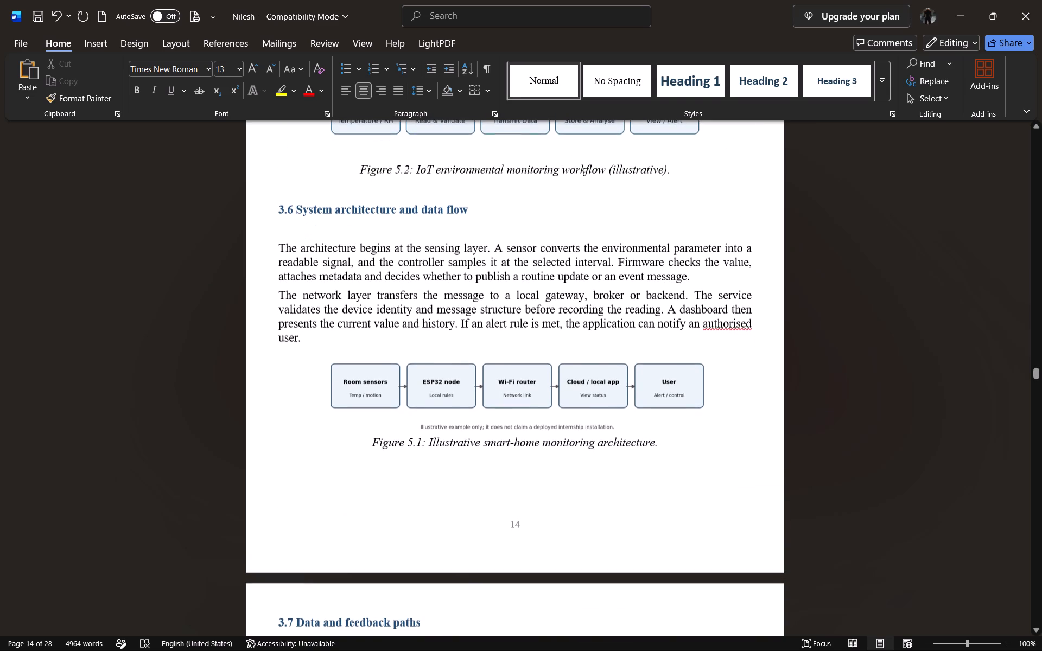
{"action": "scroll", "coordinate": [670, 450], "scroll_direction": "up", "scroll_amount": 5}
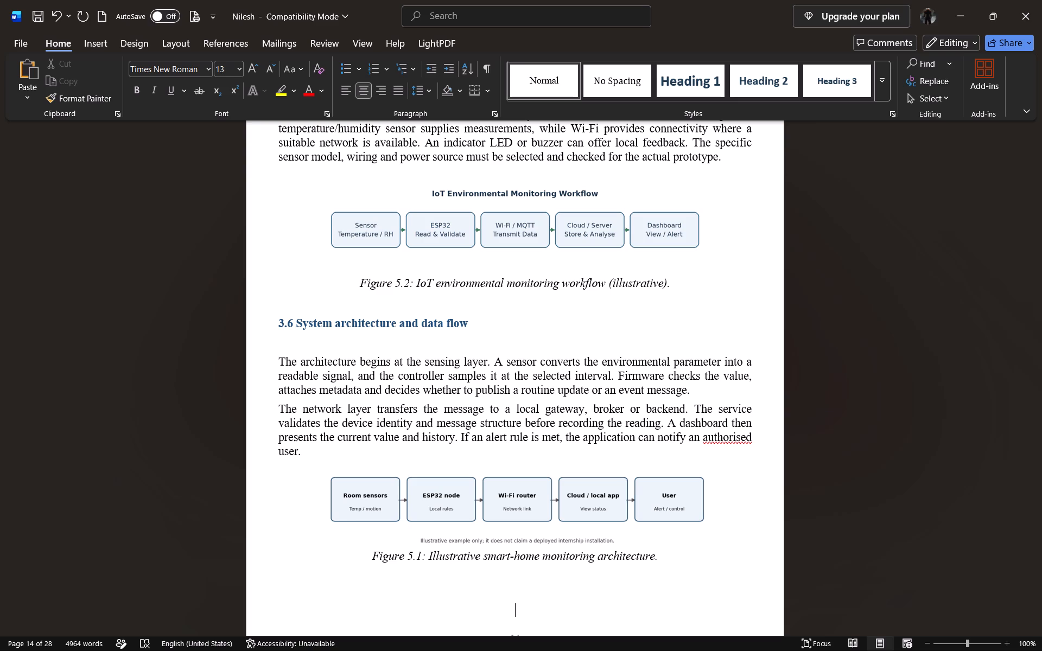
{"action": "left_click", "coordinate": [411, 282]}
{"action": "key", "text": "BackSpace"}
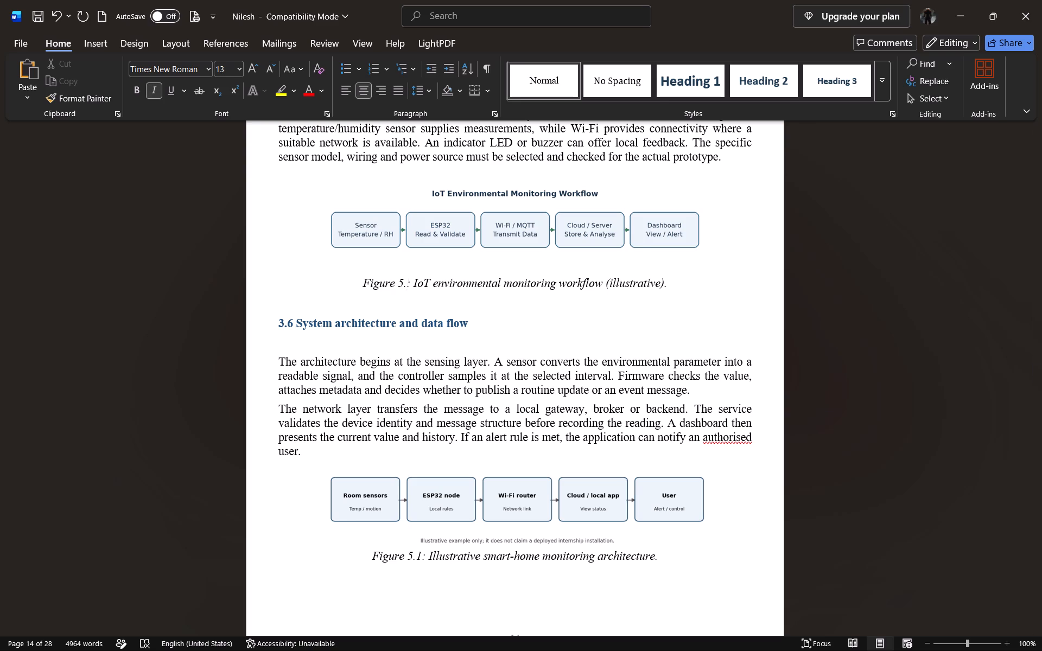
{"action": "key", "text": "1"}
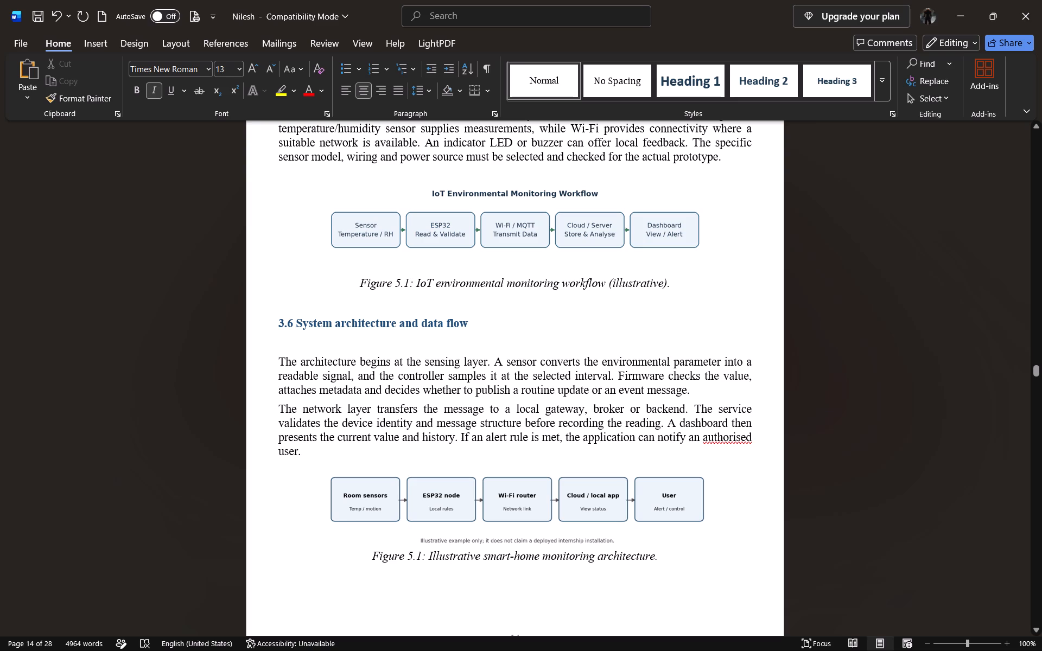
Renumber the caption of the smart-home monitoring architecture picture as Figure 5.2.
{"action": "left_click", "coordinate": [420, 556]}
{"action": "key", "text": "Right"}
{"action": "key", "text": "BackSpace"}
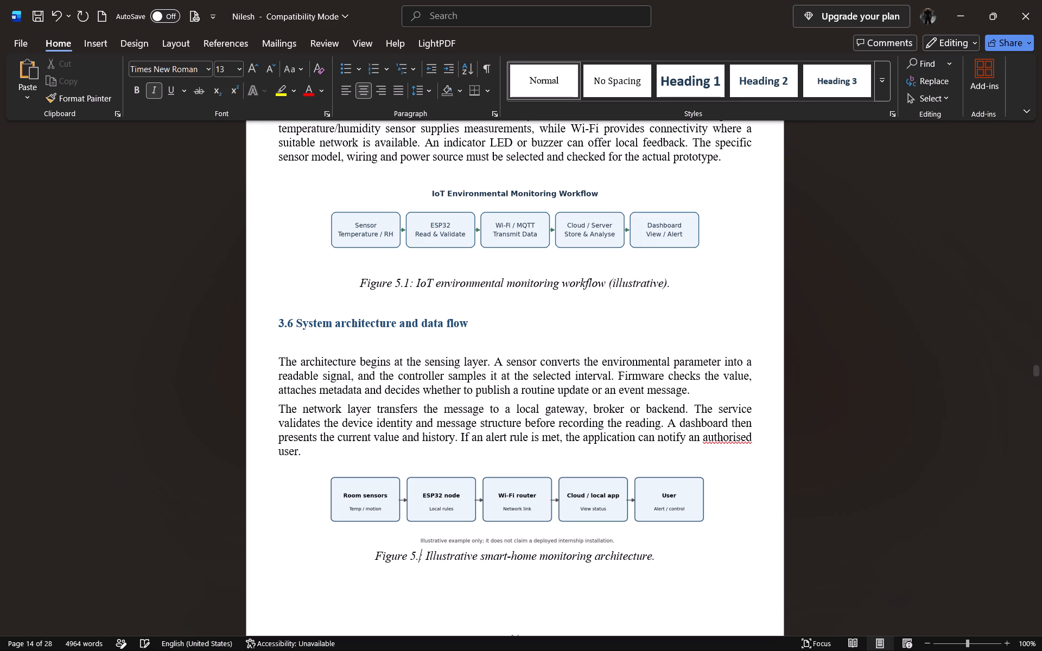
{"action": "key", "text": "2"}
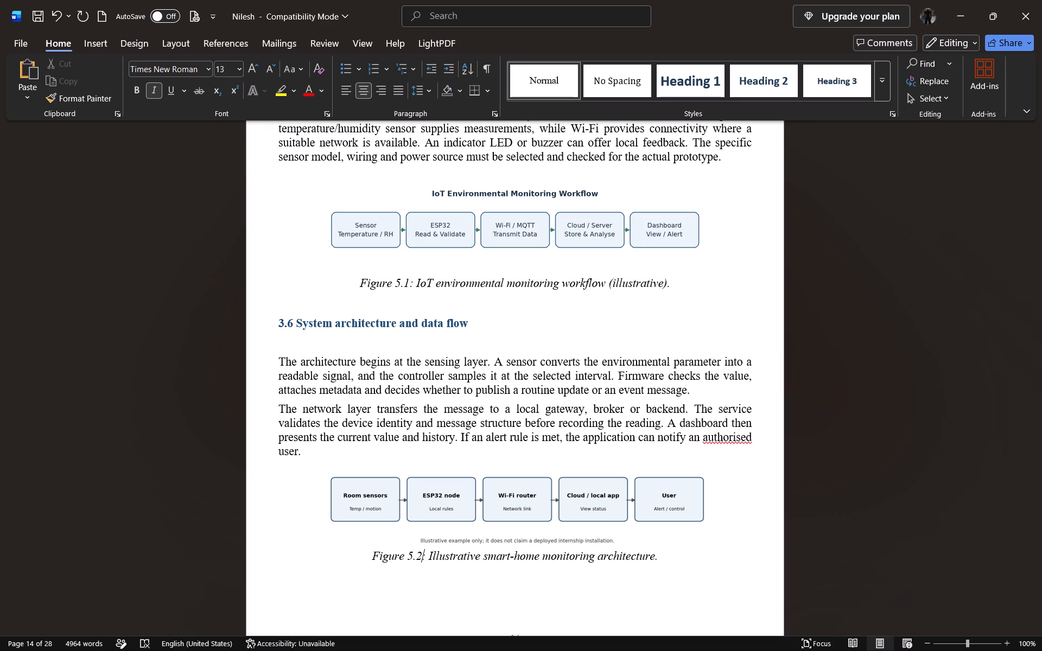
Remove the page break before heading "3.8 Illustrative operating sequence" so it directly follows the section 3.7 text.
{"action": "scroll", "coordinate": [420, 556], "scroll_direction": "down", "scroll_amount": 6}
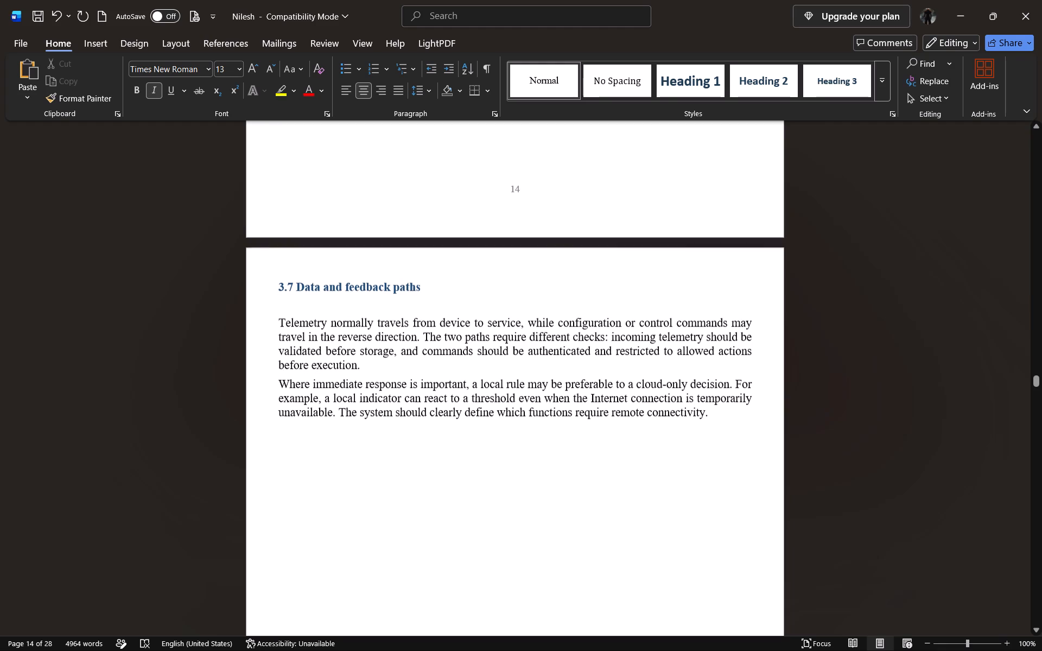
{"action": "scroll", "coordinate": [420, 556], "scroll_direction": "down", "scroll_amount": 7}
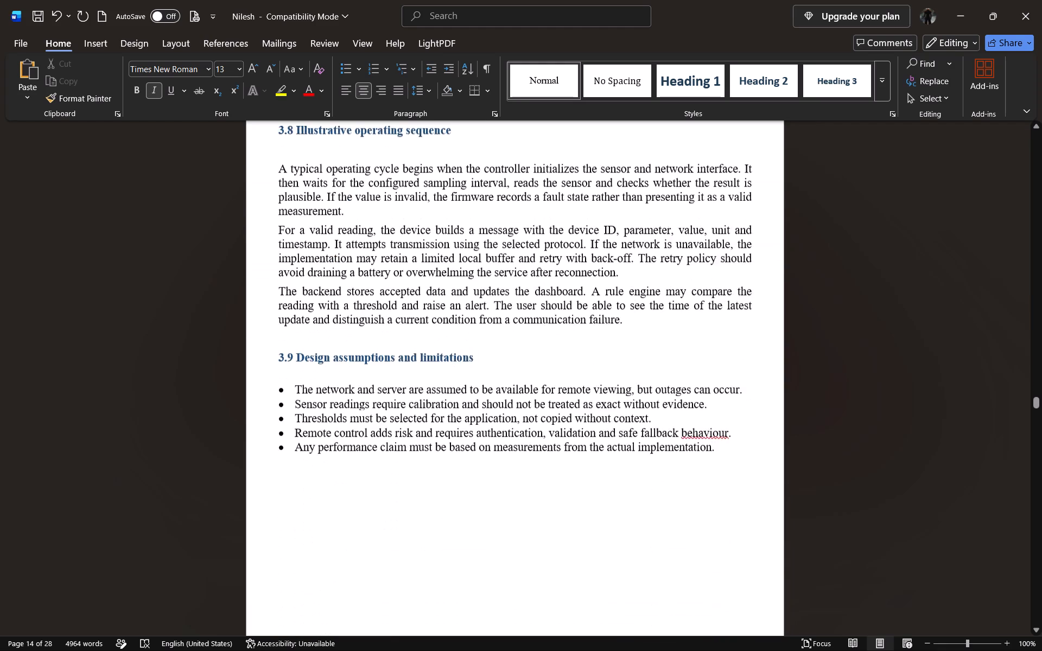
{"action": "scroll", "coordinate": [420, 556], "scroll_direction": "up", "scroll_amount": 2}
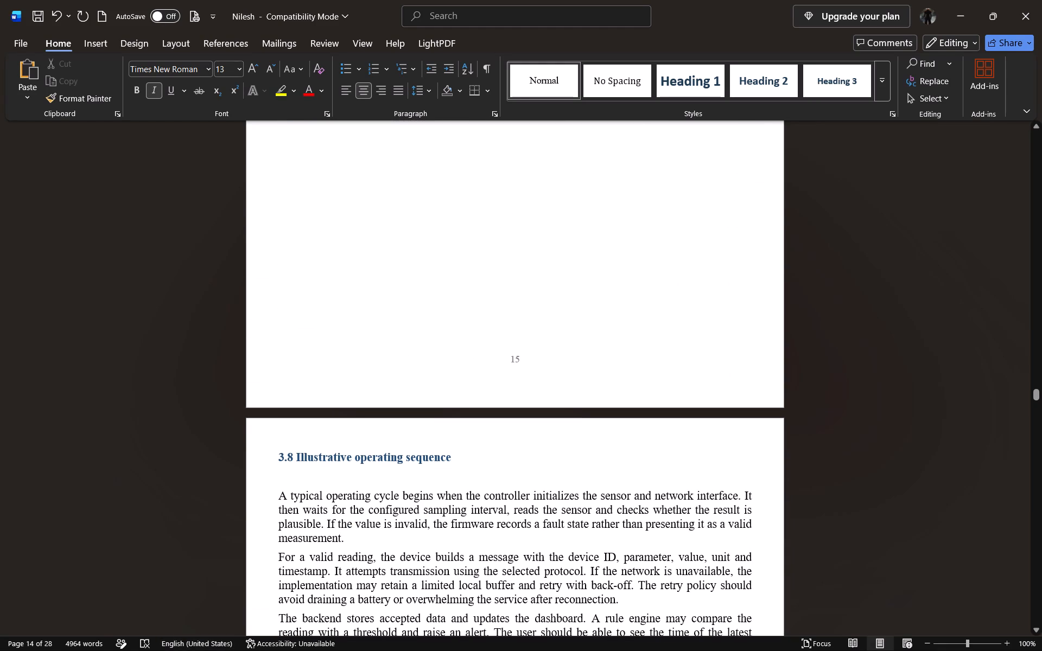
{"action": "left_click", "coordinate": [273, 459]}
{"action": "key", "text": "BackSpace"}
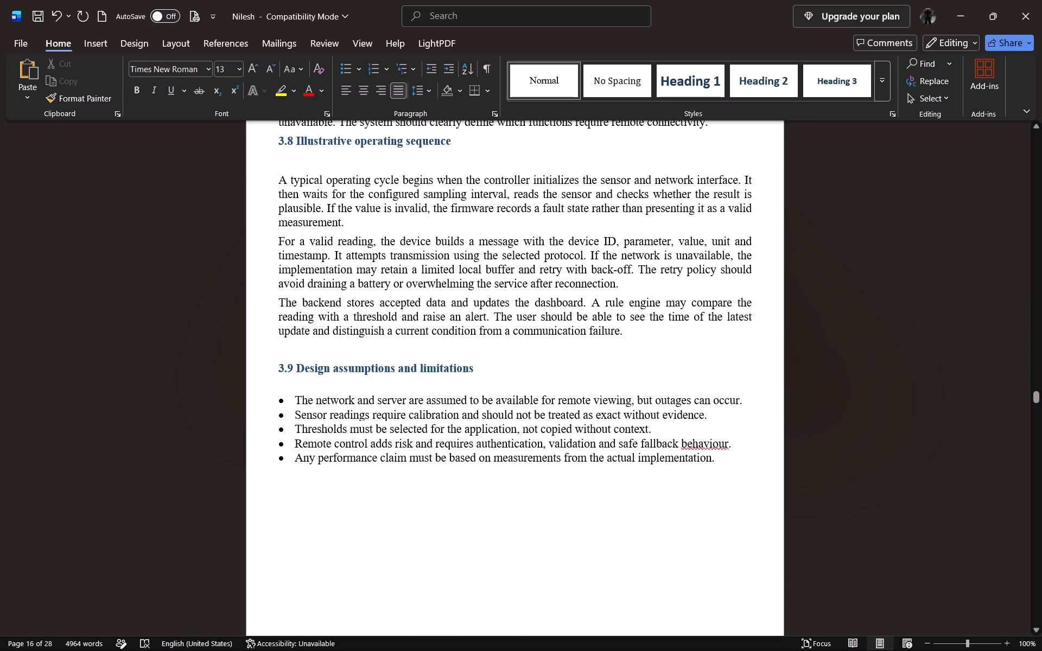
Center the heading "CHAPTER 4: TECHNICAL IMPLEMENTATION AND METHODOLOGY" and insert a blank line between it and heading 4.1.
{"action": "scroll", "coordinate": [273, 459], "scroll_direction": "down", "scroll_amount": 3}
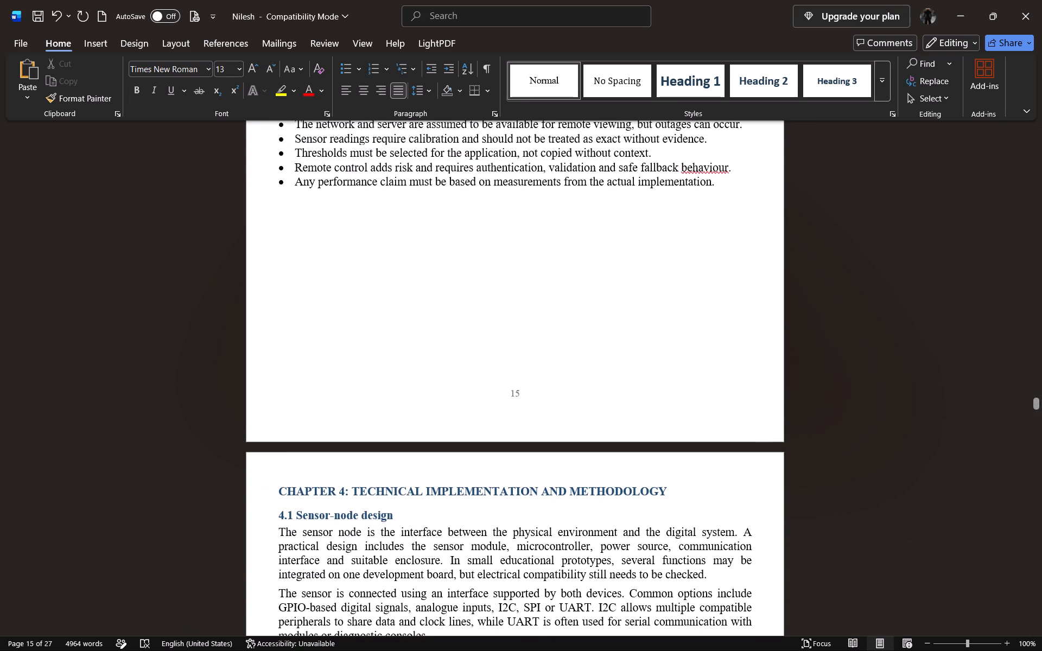
{"action": "left_click", "coordinate": [277, 488]}
{"action": "left_click", "coordinate": [362, 93]}
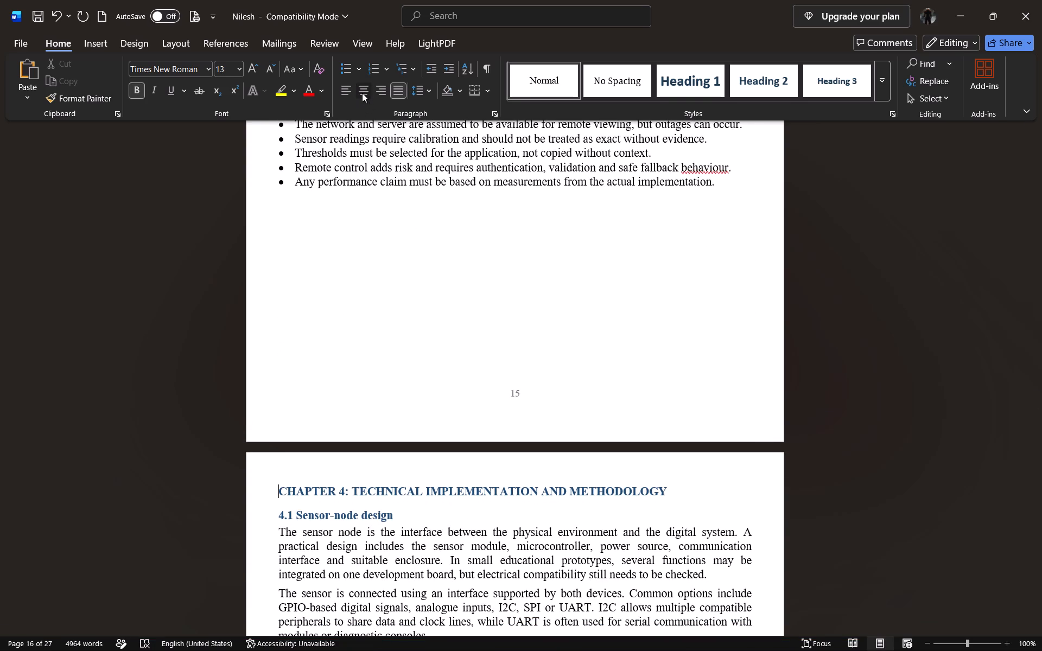
{"action": "left_click", "coordinate": [270, 513]}
{"action": "key", "text": "Return"}
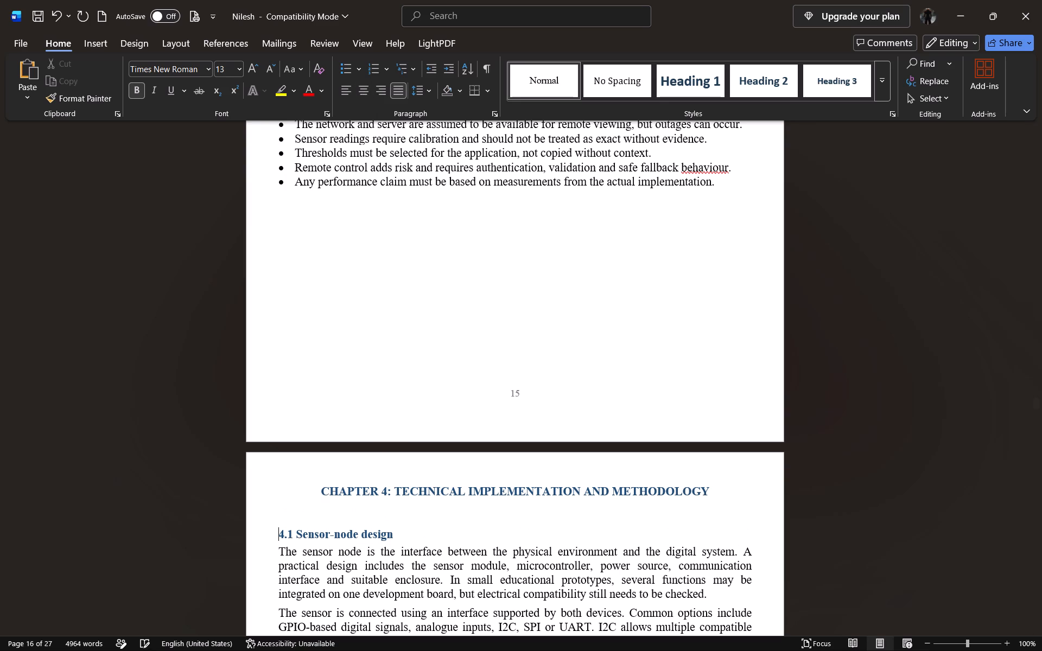
Remove the page break before heading "4.6 Communication and backend workflow" so it directly follows the section 4.5 text.
{"action": "scroll", "coordinate": [270, 513], "scroll_direction": "down", "scroll_amount": 3}
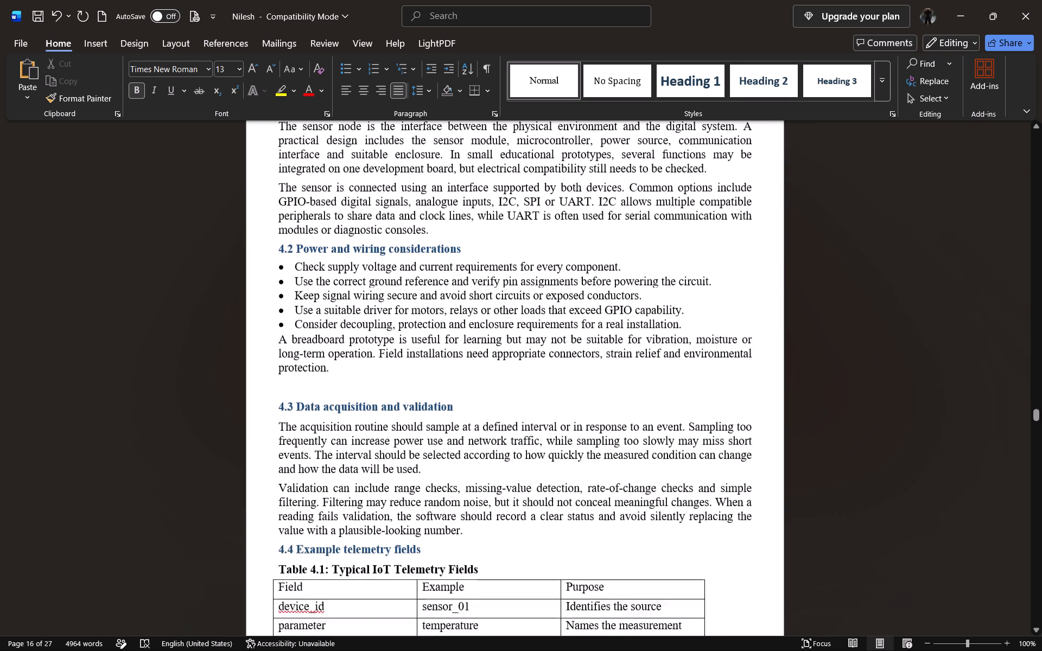
{"action": "scroll", "coordinate": [270, 513], "scroll_direction": "down", "scroll_amount": 3}
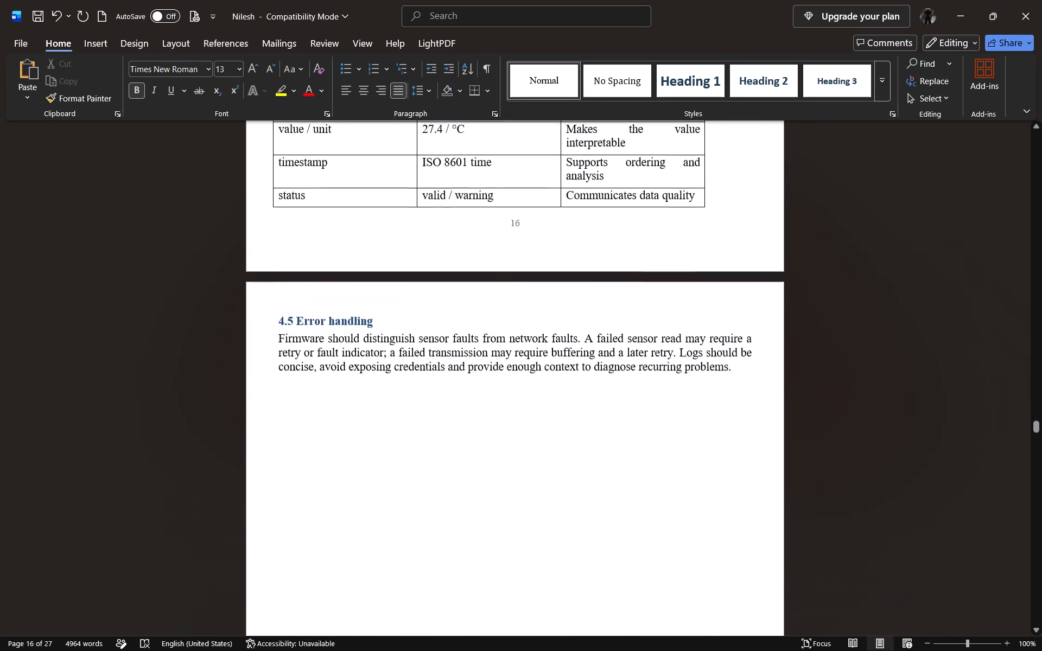
{"action": "scroll", "coordinate": [270, 513], "scroll_direction": "down", "scroll_amount": 3}
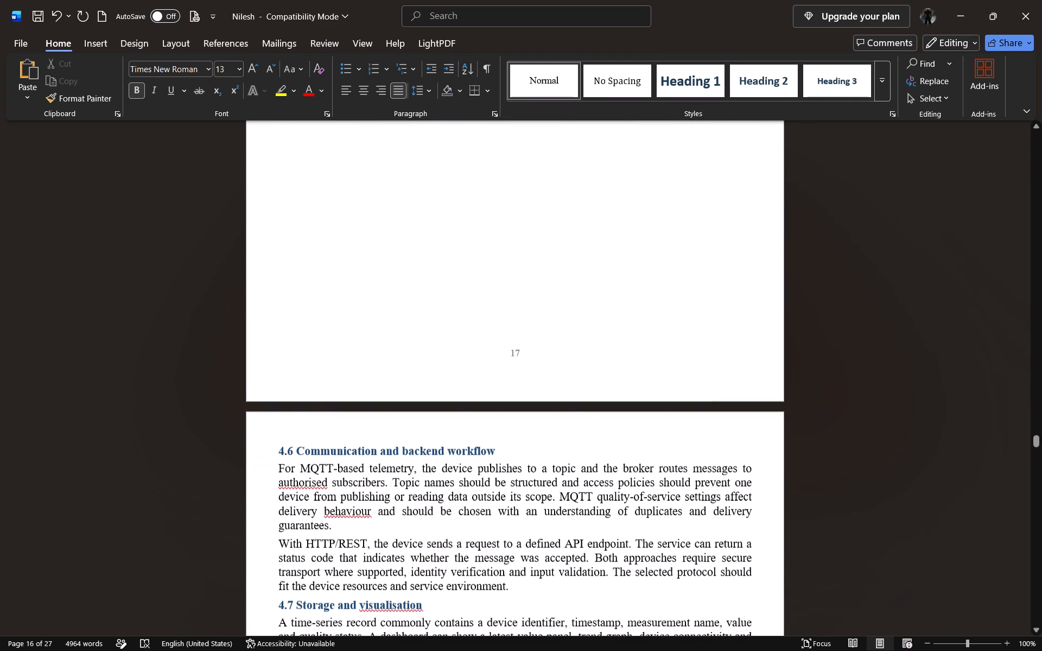
{"action": "scroll", "coordinate": [270, 513], "scroll_direction": "down", "scroll_amount": 1}
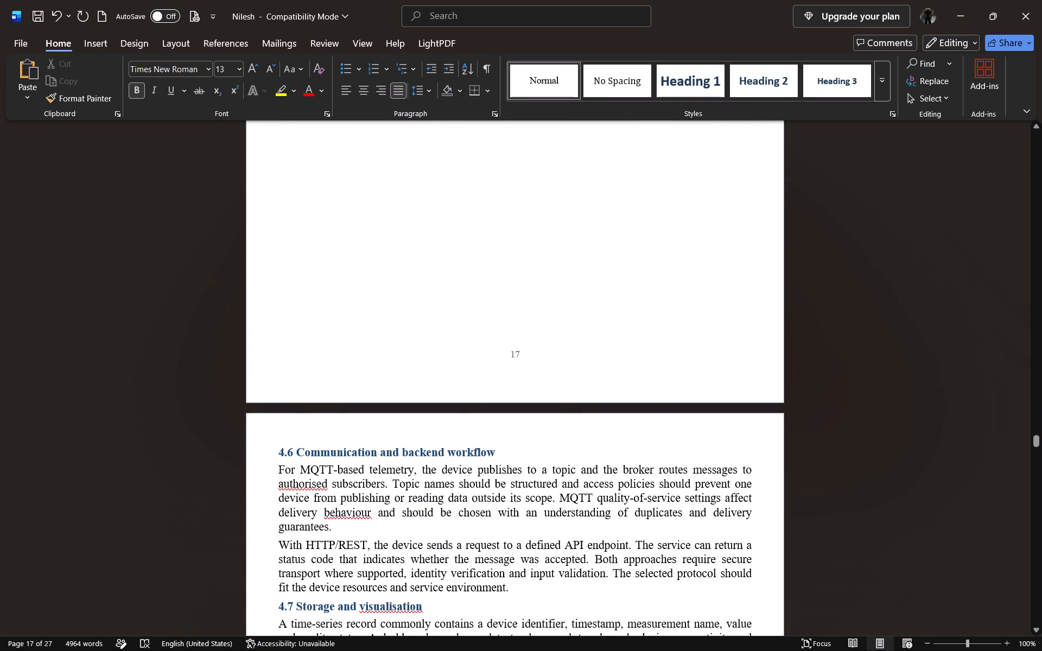
{"action": "left_click", "coordinate": [274, 446]}
{"action": "key", "text": "BackSpace"}
{"action": "key", "text": "BackSpace"}
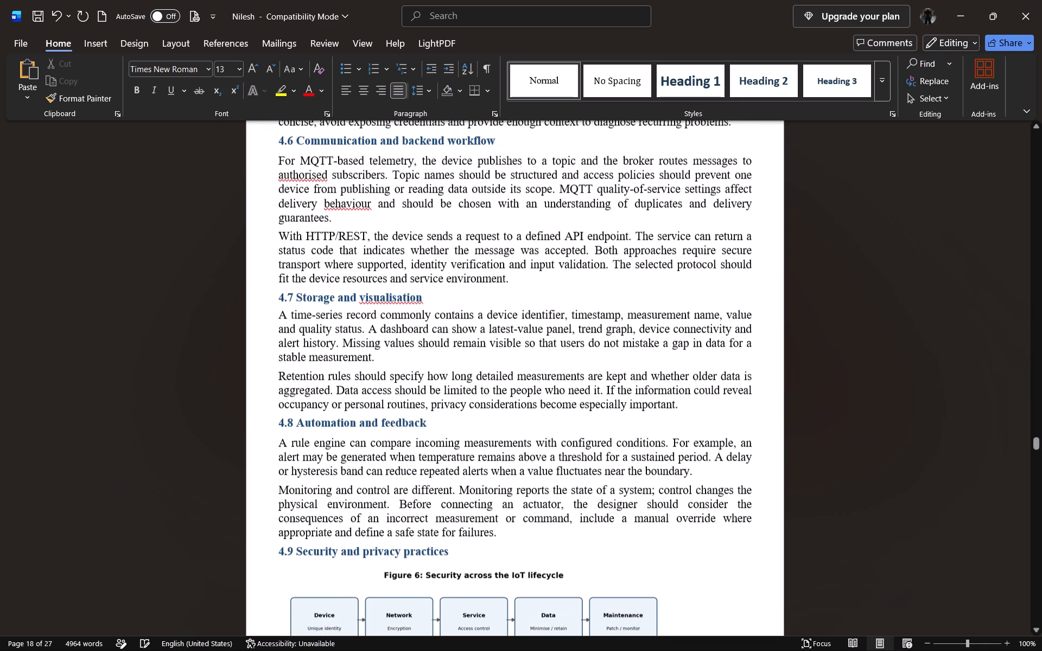
{"action": "key", "text": "Return"}
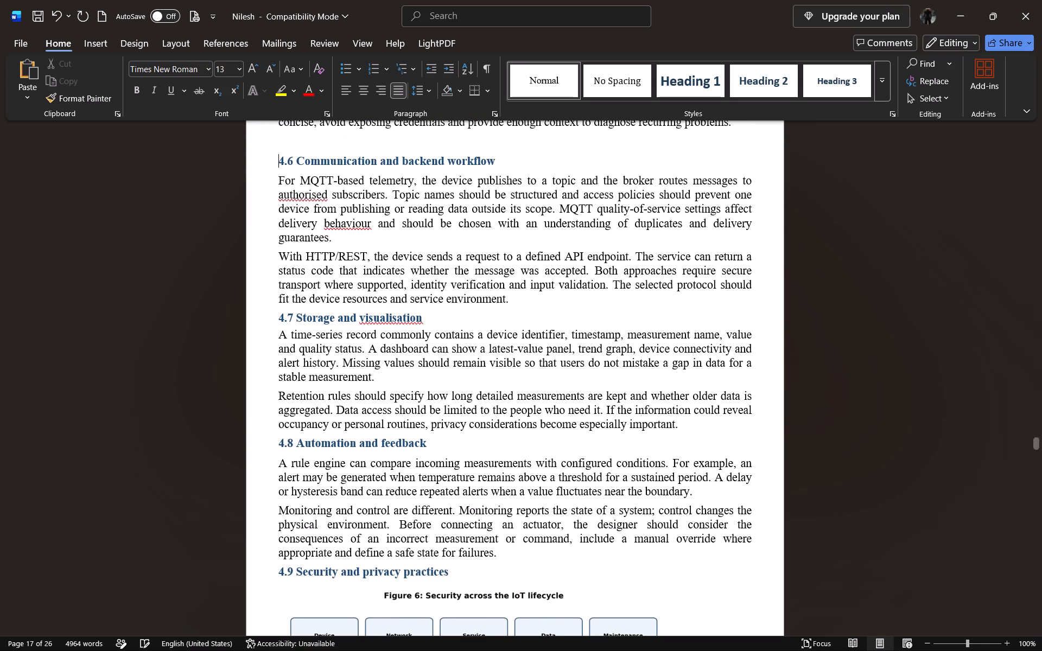
{"action": "key", "text": "BackSpace"}
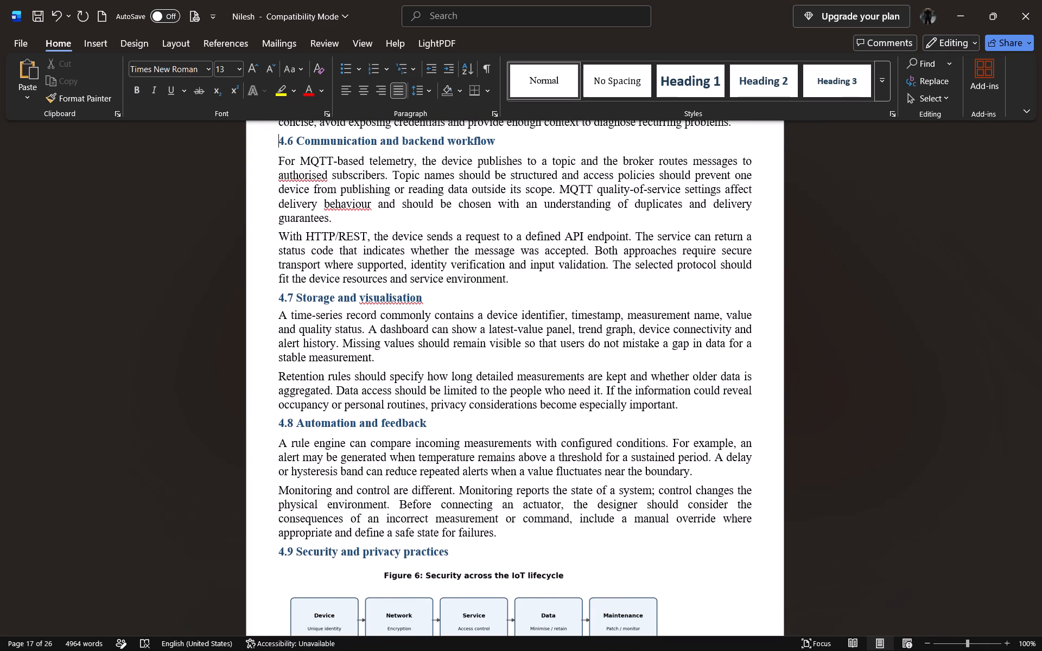
Crop the embedded title and the spare bottom margin off the IoT lifecycle security picture in section 4.9, to about 3.26 by 15.11 cm.
{"action": "scroll", "coordinate": [274, 446], "scroll_direction": "down", "scroll_amount": 2}
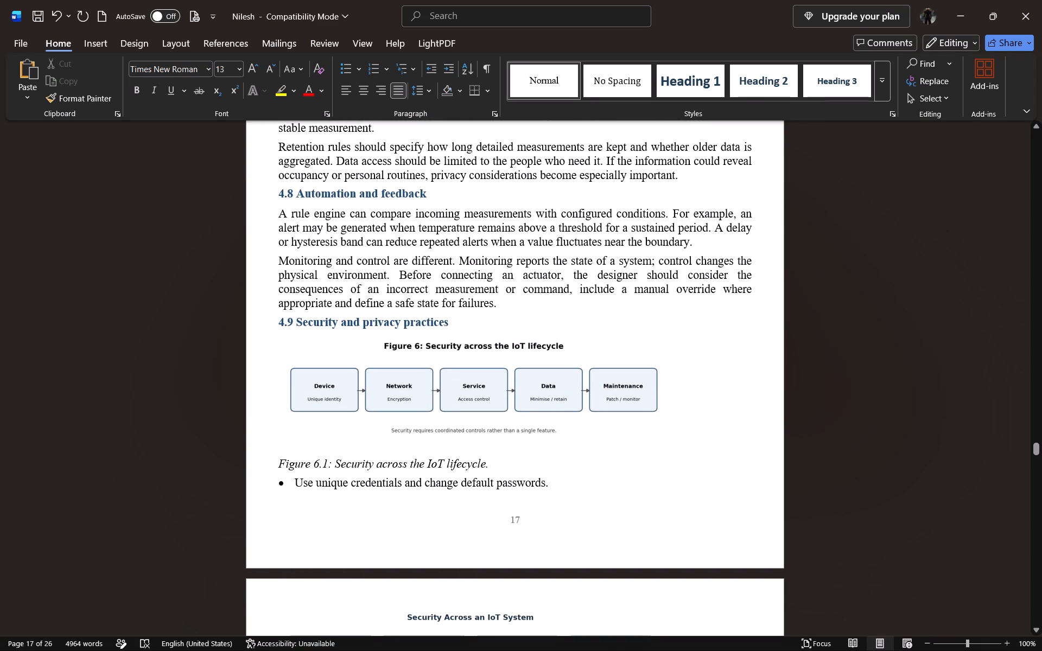
{"action": "left_click", "coordinate": [409, 400]}
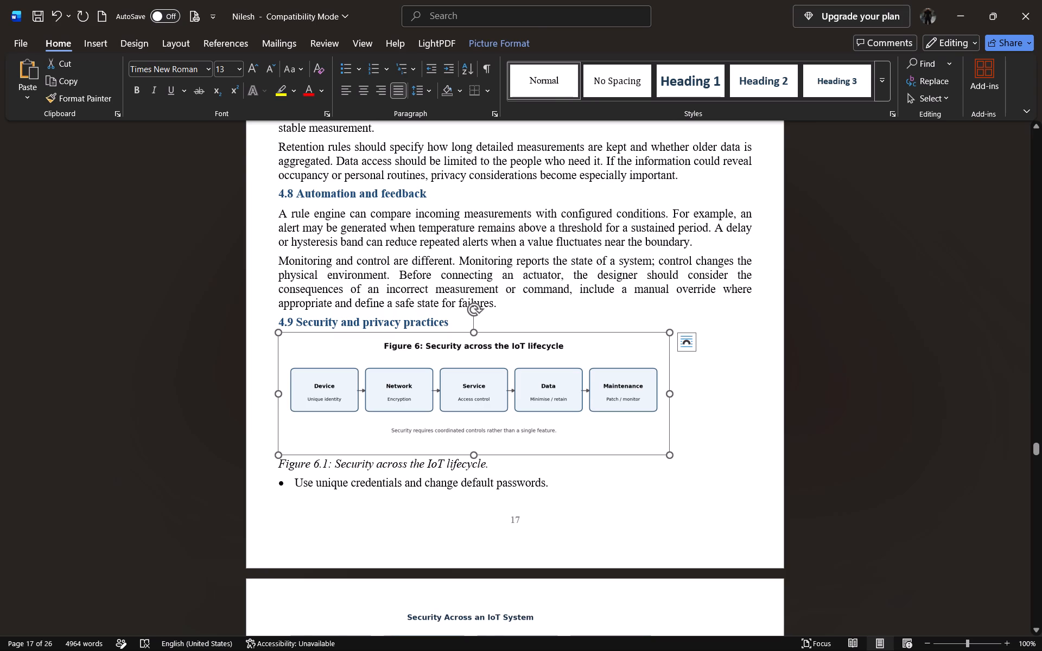
{"action": "left_click", "coordinate": [507, 49]}
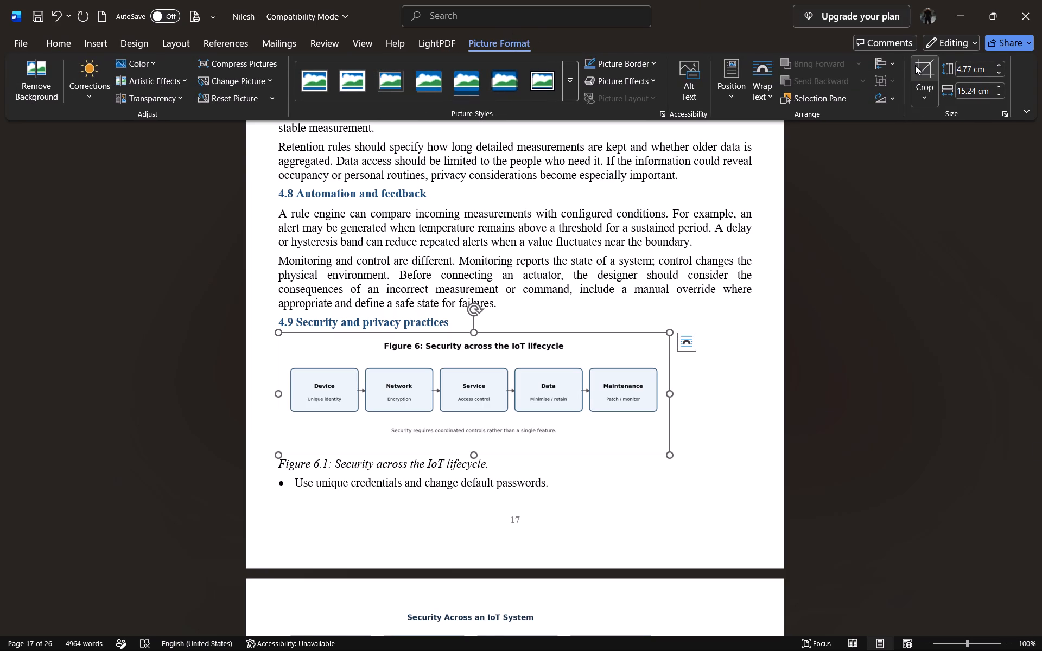
{"action": "left_click", "coordinate": [917, 65]}
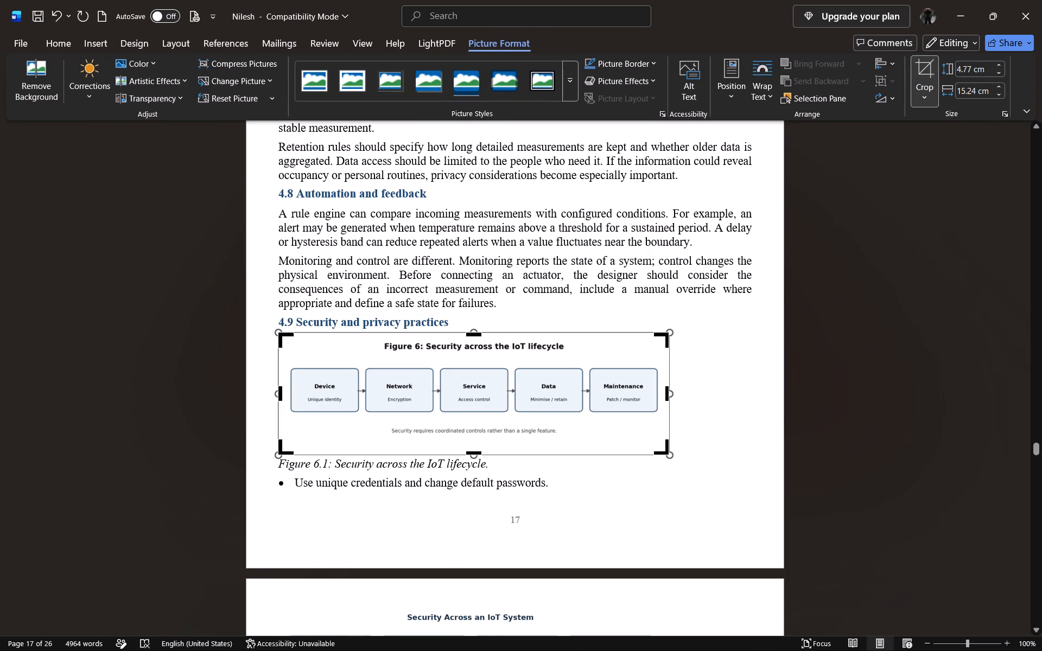
{"action": "left_click_drag", "start_coordinate": [664, 334], "coordinate": [668, 350]}
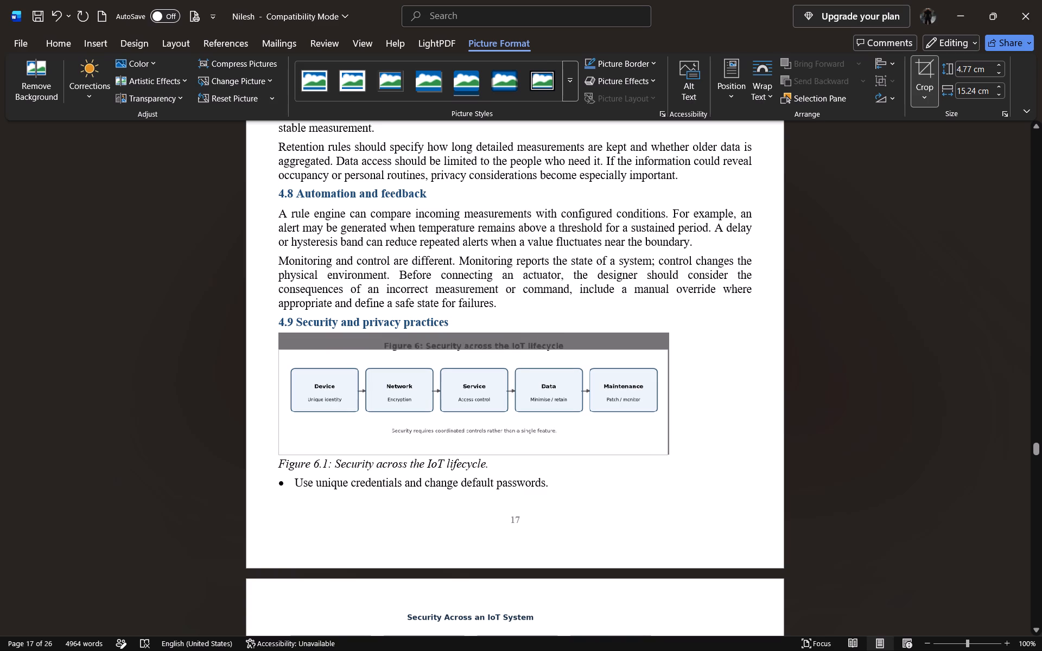
{"action": "left_click_drag", "start_coordinate": [668, 350], "coordinate": [671, 354]}
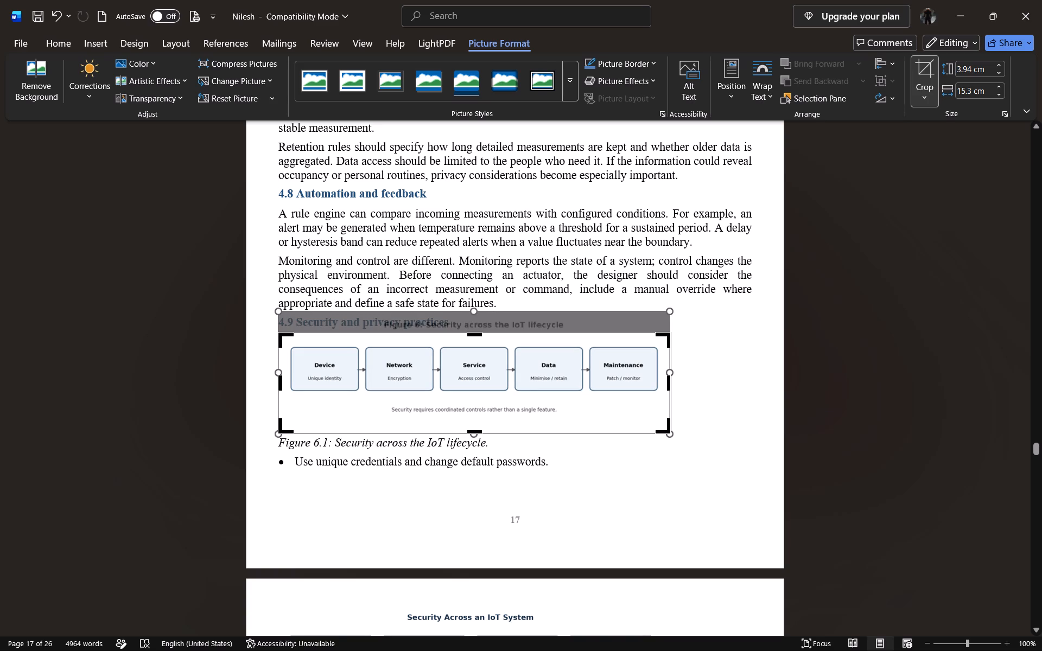
{"action": "left_click_drag", "start_coordinate": [666, 429], "coordinate": [666, 417]}
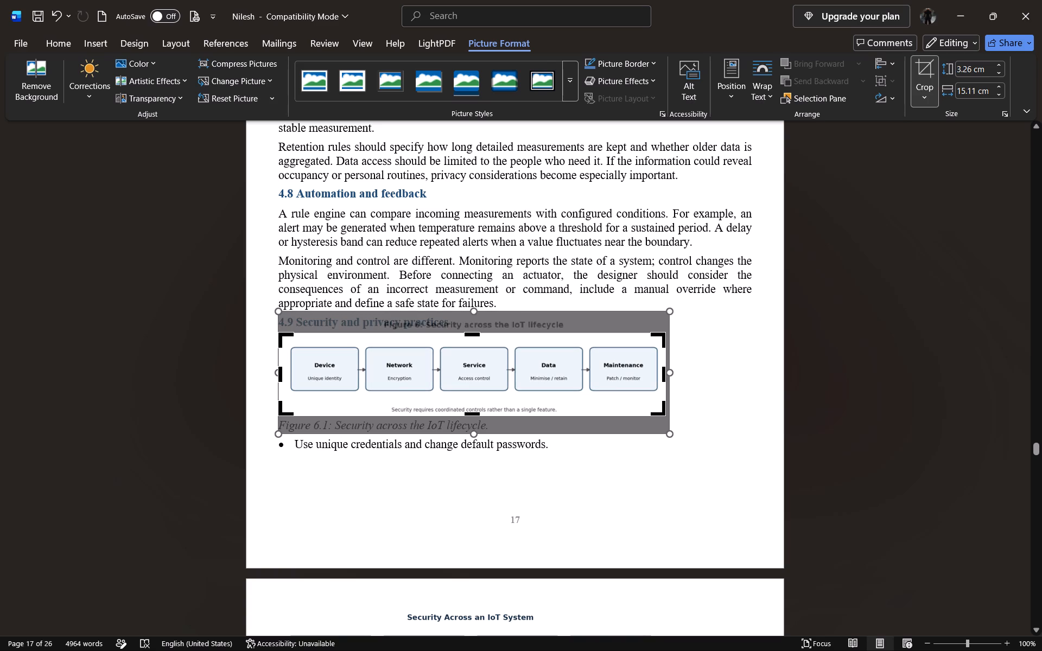
{"action": "left_click", "coordinate": [319, 475]}
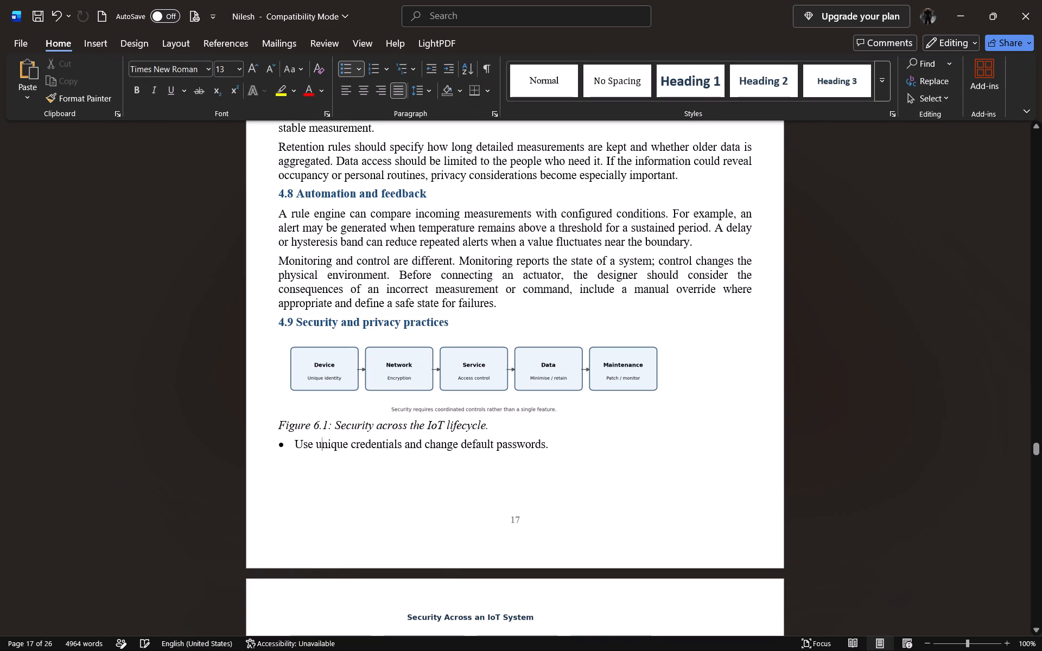
Center the cropped IoT lifecycle security picture and its caption "Figure 6.1: Security across the IoT lifecycle.".
{"action": "left_click", "coordinate": [325, 369]}
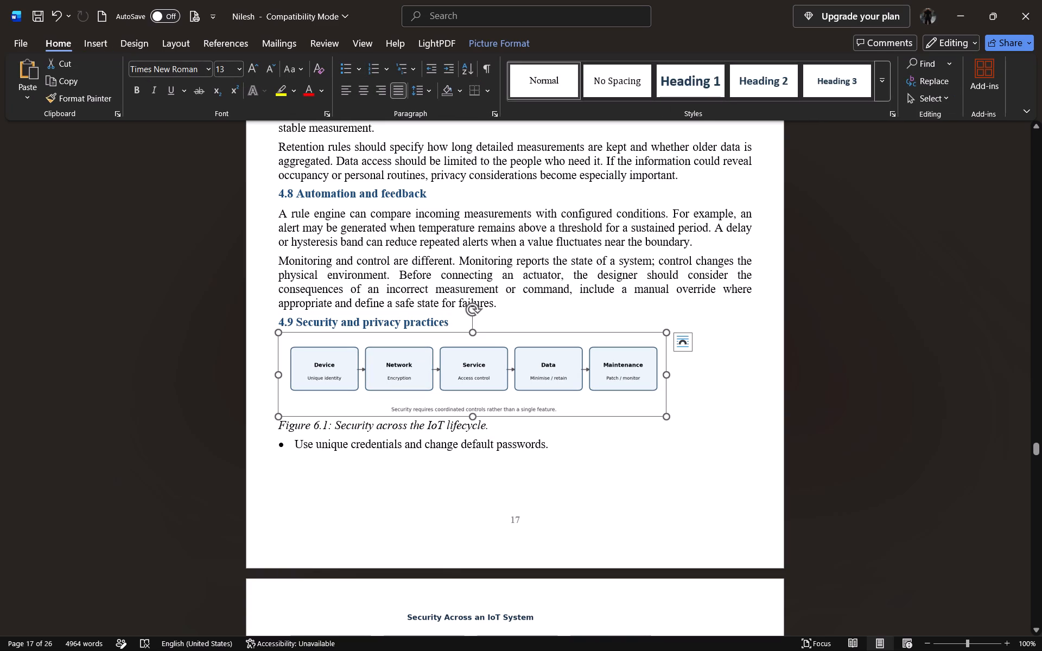
{"action": "left_click", "coordinate": [363, 91]}
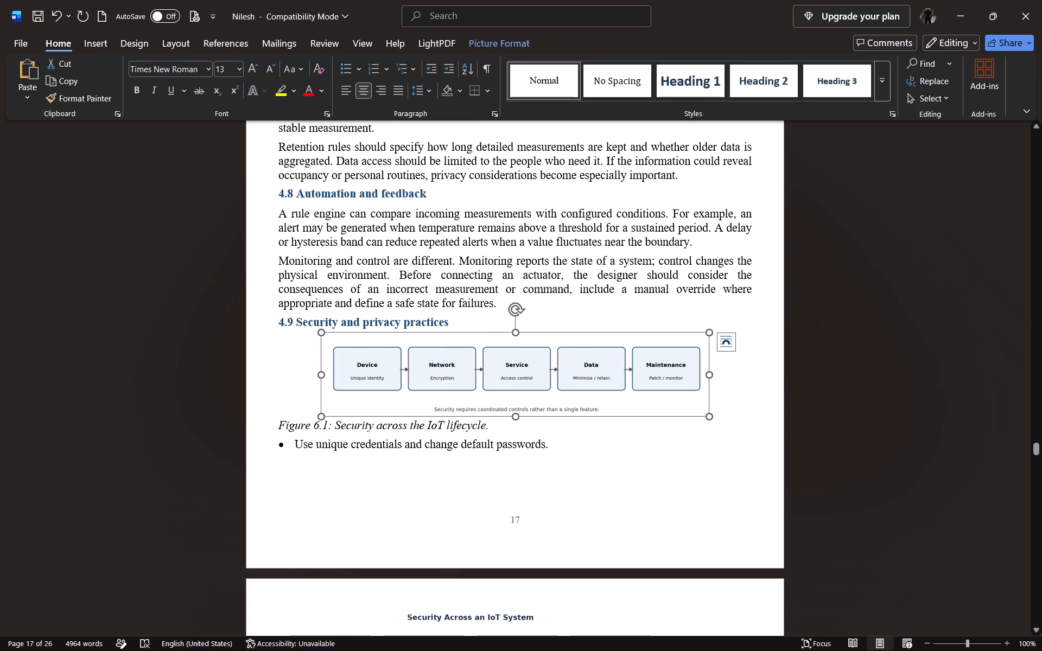
{"action": "left_click", "coordinate": [272, 424]}
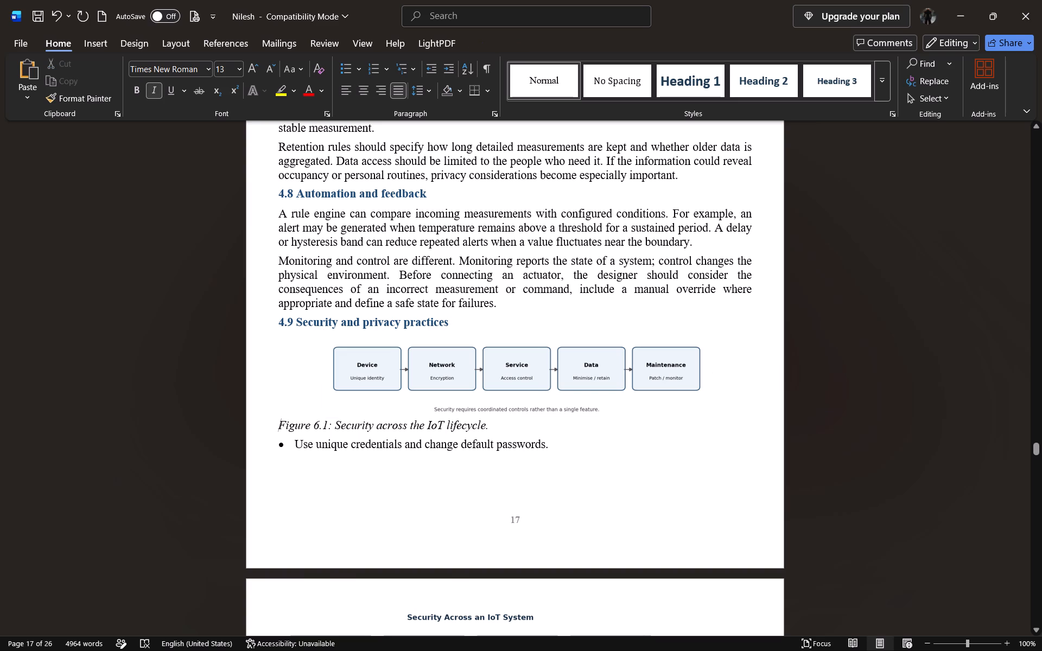
{"action": "left_click", "coordinate": [363, 83]}
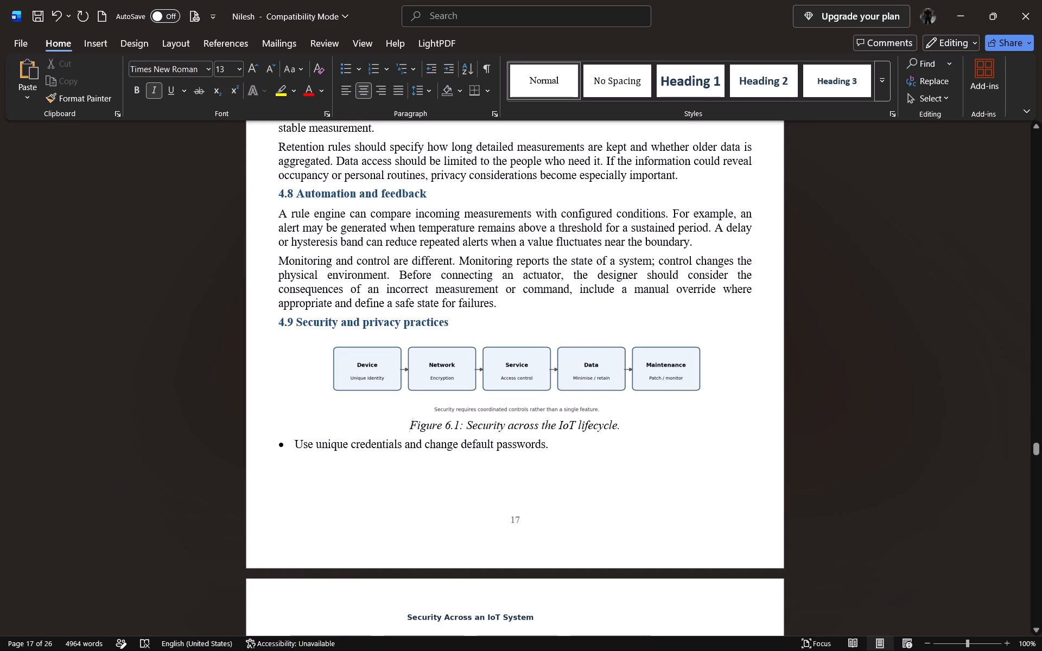
Insert four blank lines below the Figure 6.1 caption to push the "Use unique credentials" bullet onto the following page.
{"action": "left_click", "coordinate": [620, 449]}
{"action": "left_click", "coordinate": [625, 430]}
{"action": "key", "text": "Return"}
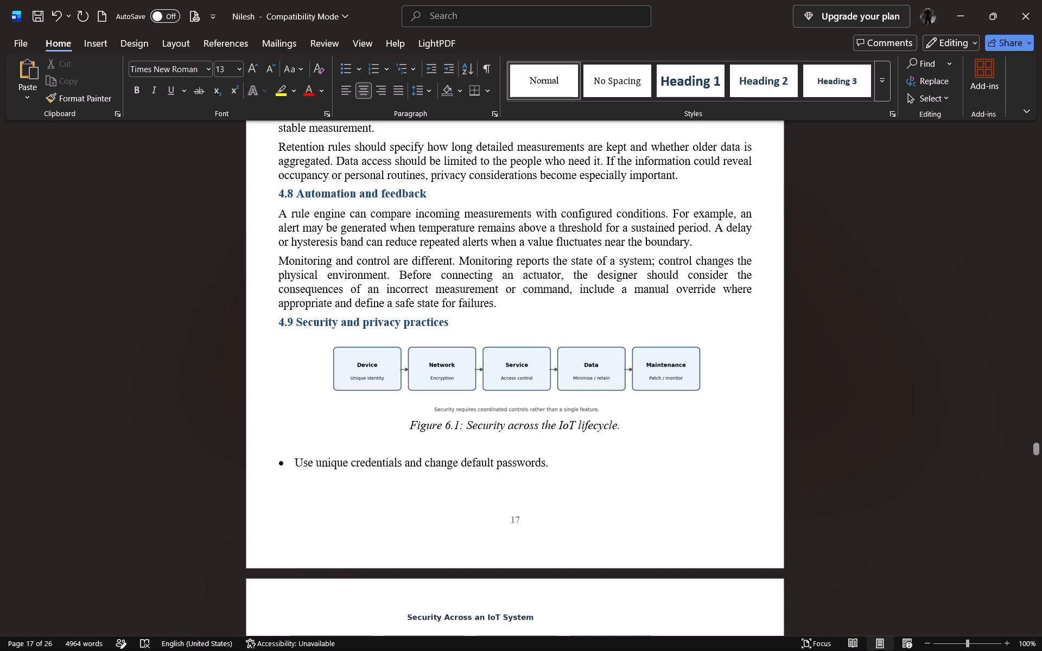
{"action": "key", "text": "Return"}
{"action": "key", "text": "Return"}
{"action": "key", "text": "Return"}
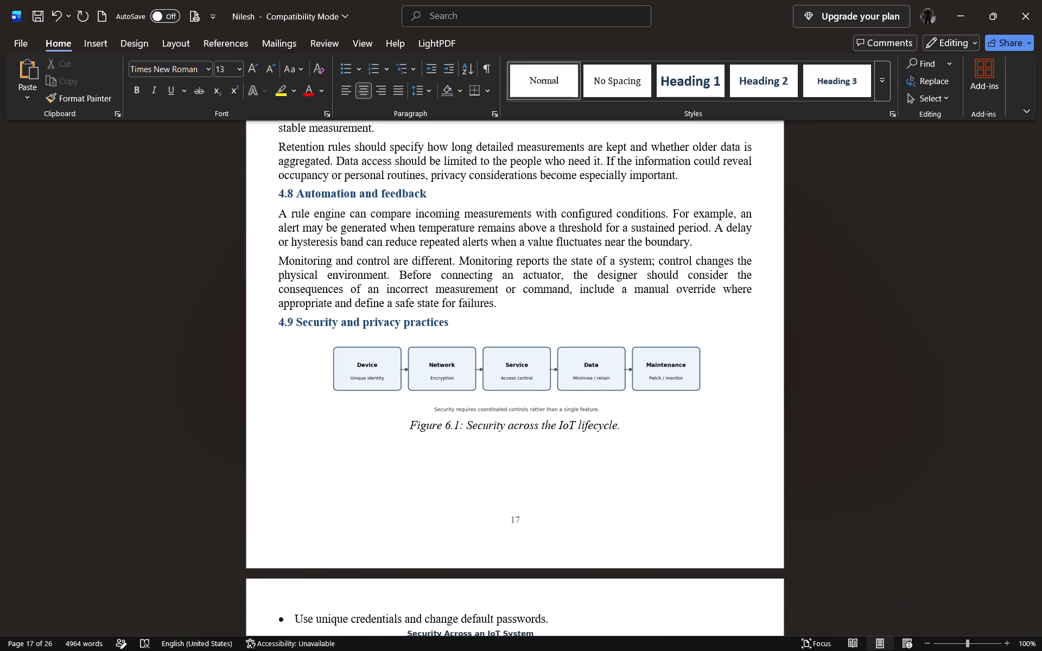
Center the "Security Across an IoT System" picture and its caption "Figure 6.2: Security layers in an IoT system (illustrative).".
{"action": "scroll", "coordinate": [625, 430], "scroll_direction": "down", "scroll_amount": 2}
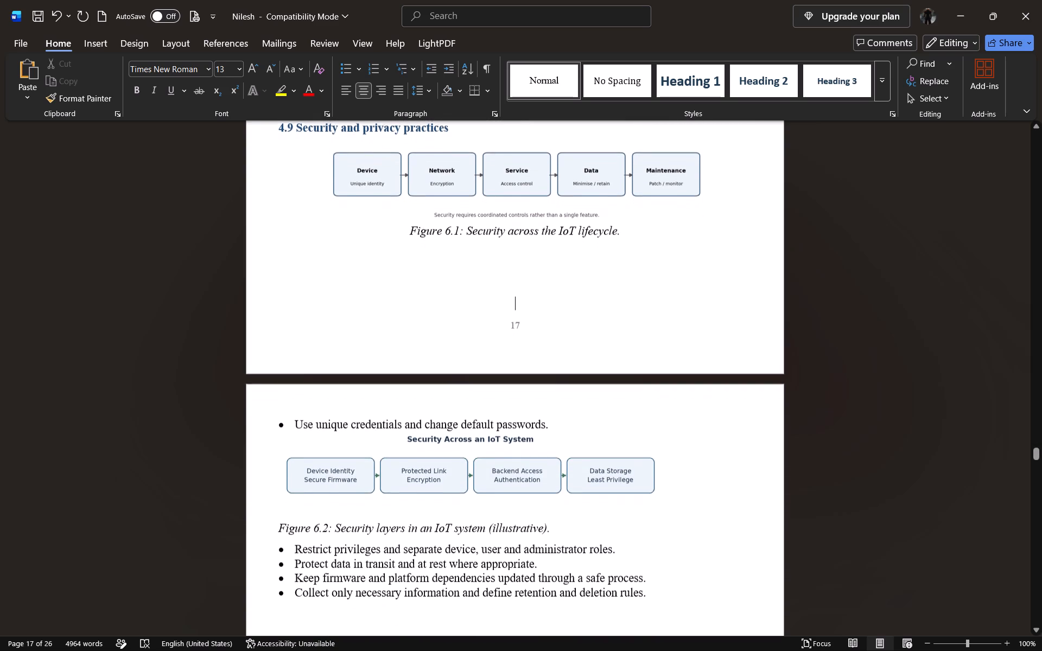
{"action": "scroll", "coordinate": [625, 430], "scroll_direction": "down", "scroll_amount": 1}
{"action": "left_click", "coordinate": [462, 468]}
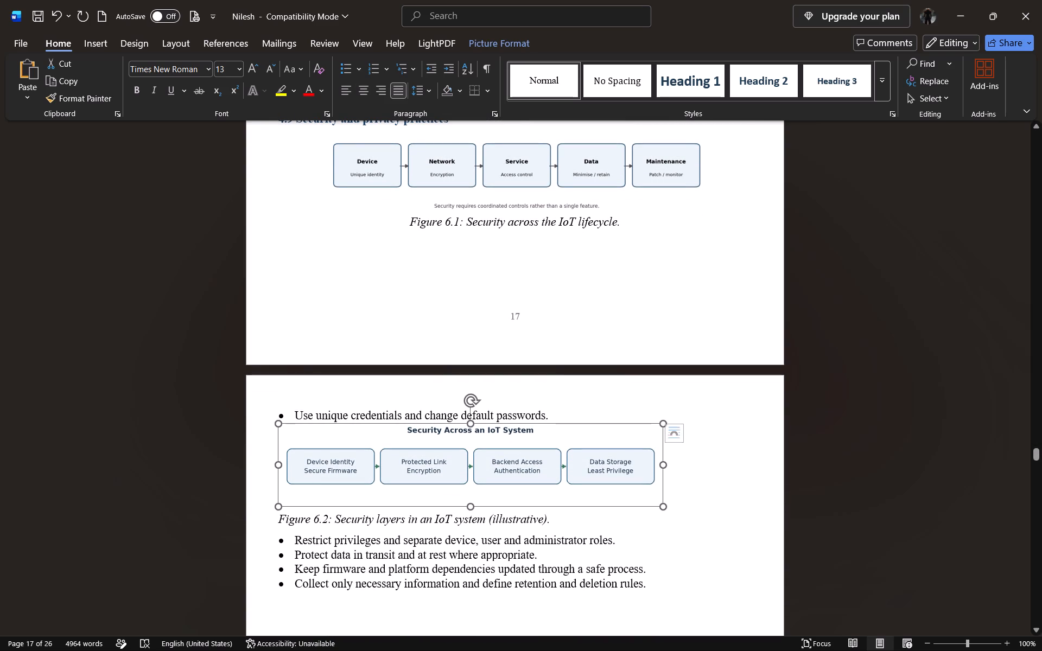
{"action": "left_click", "coordinate": [358, 93]}
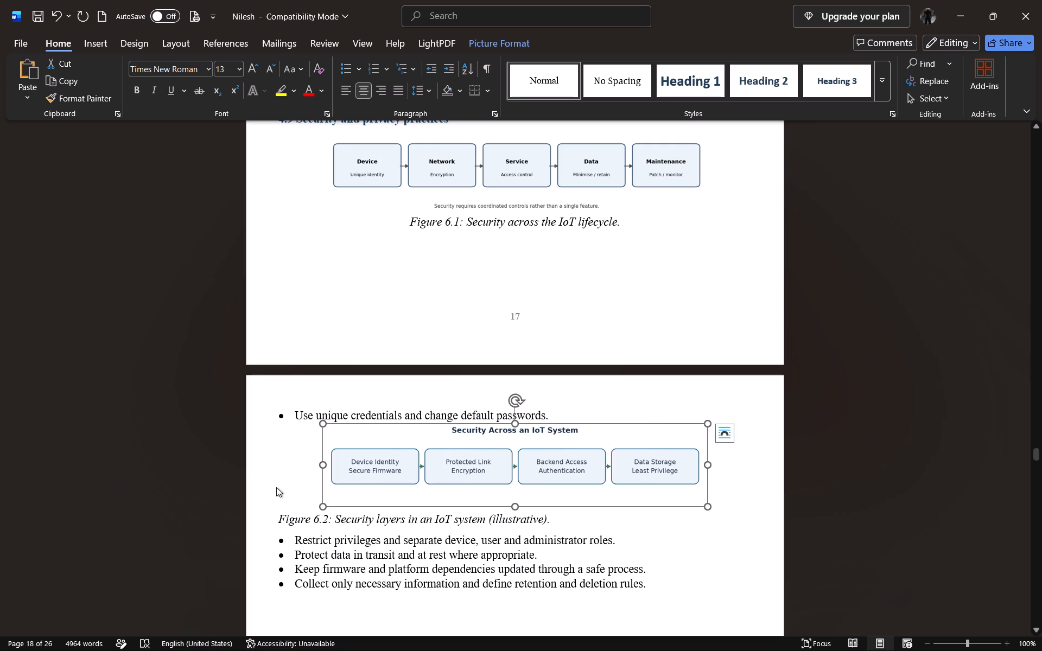
{"action": "left_click", "coordinate": [269, 518]}
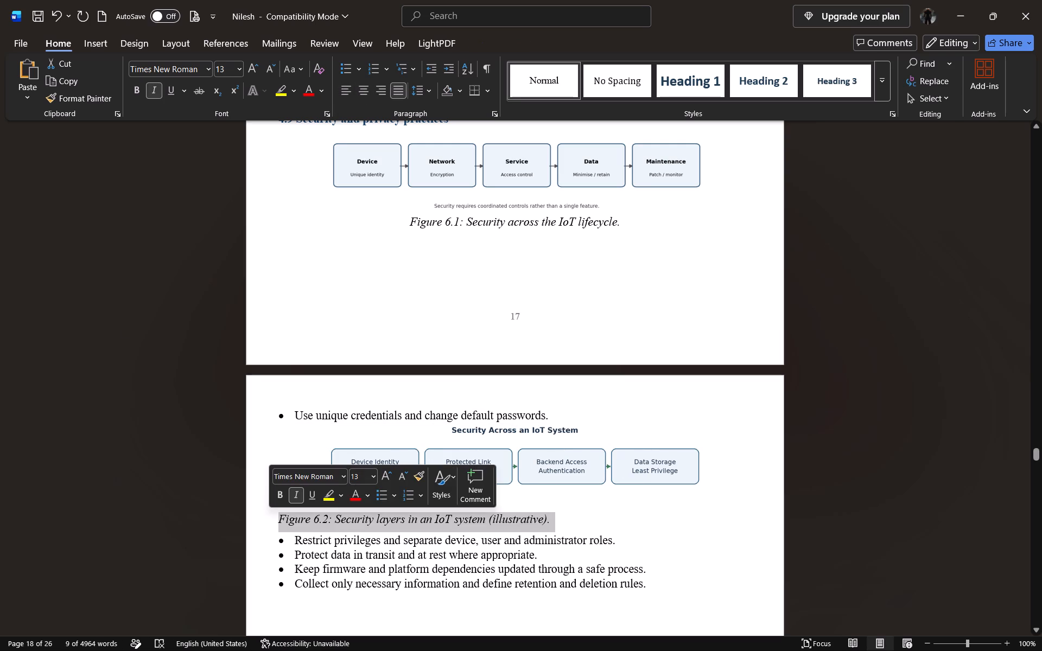
{"action": "left_click", "coordinate": [363, 95]}
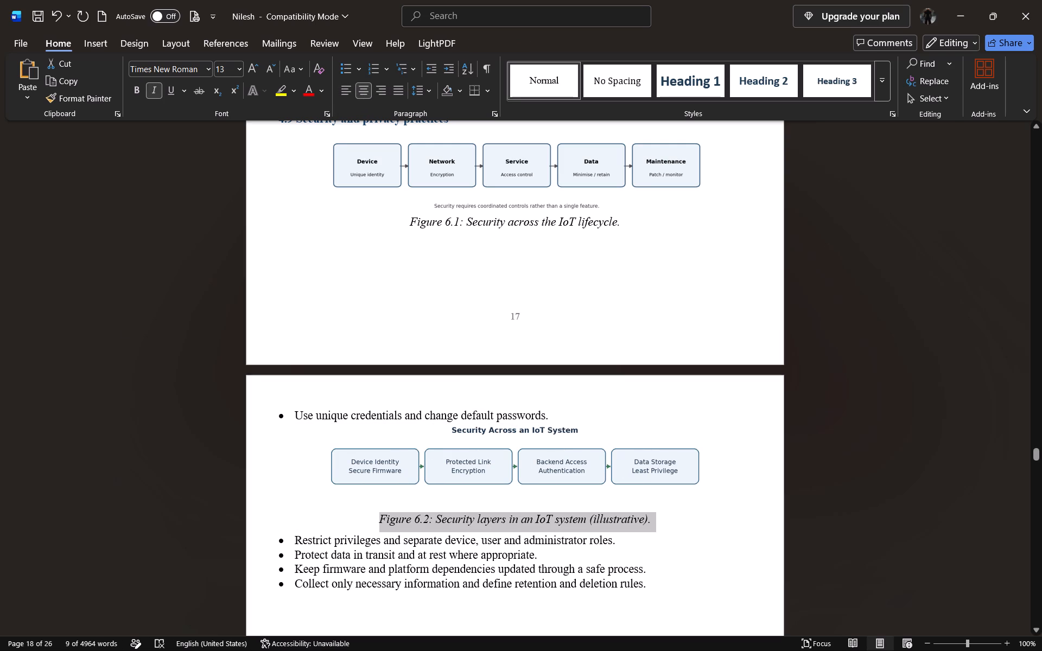
Insert a blank line between the Figure 6.2 caption and the bullet list below it.
{"action": "left_click", "coordinate": [659, 528]}
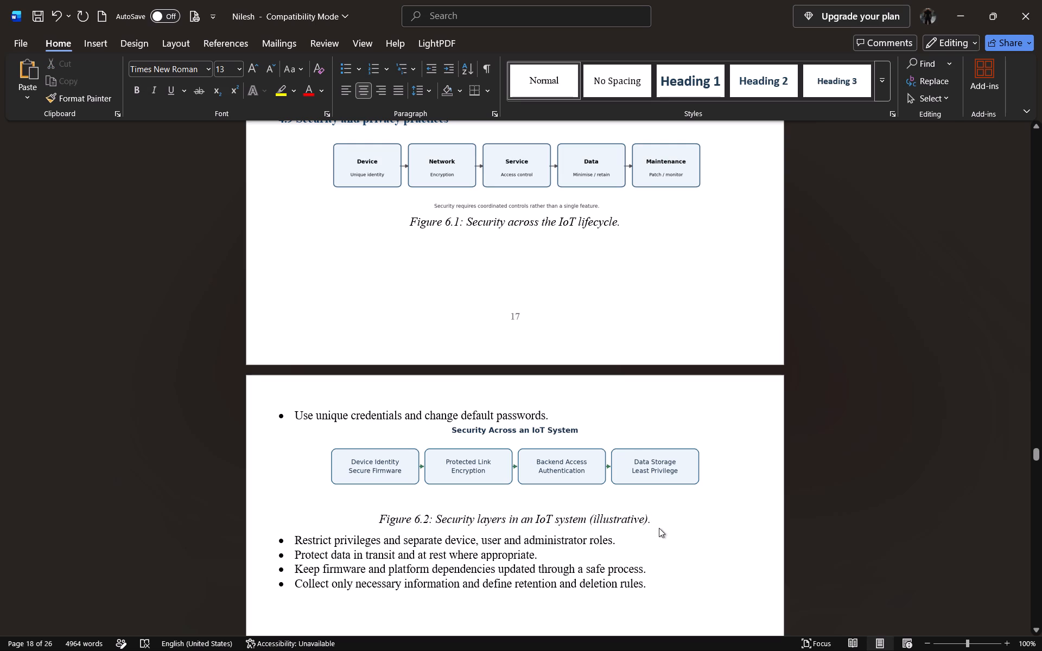
{"action": "key", "text": "Return"}
Pull the "4.10 Reliability and maintenance" heading back onto the preceding page, leaving one blank line below the security bullet list.
{"action": "scroll", "coordinate": [659, 528], "scroll_direction": "down", "scroll_amount": 3}
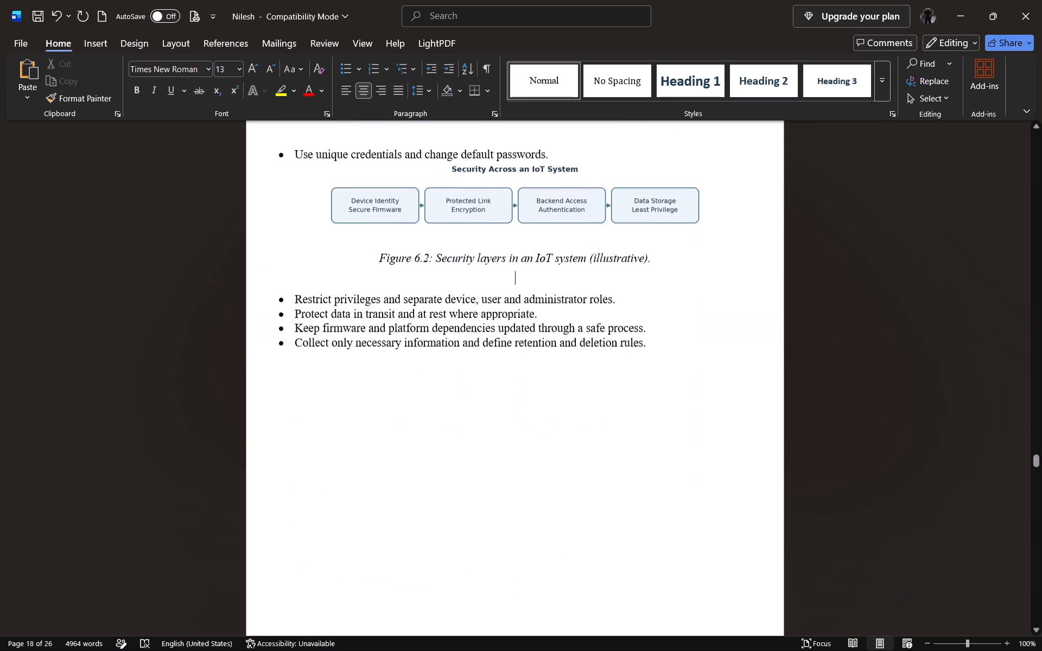
{"action": "scroll", "coordinate": [659, 528], "scroll_direction": "down", "scroll_amount": 7}
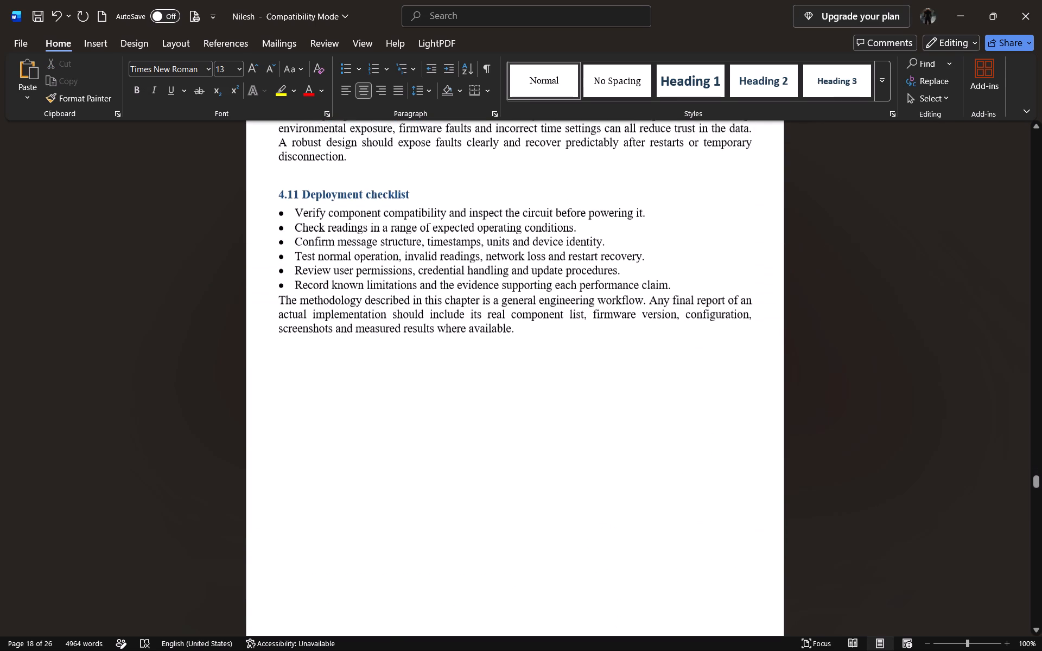
{"action": "scroll", "coordinate": [659, 528], "scroll_direction": "up", "scroll_amount": 2}
{"action": "right_click", "coordinate": [659, 528]}
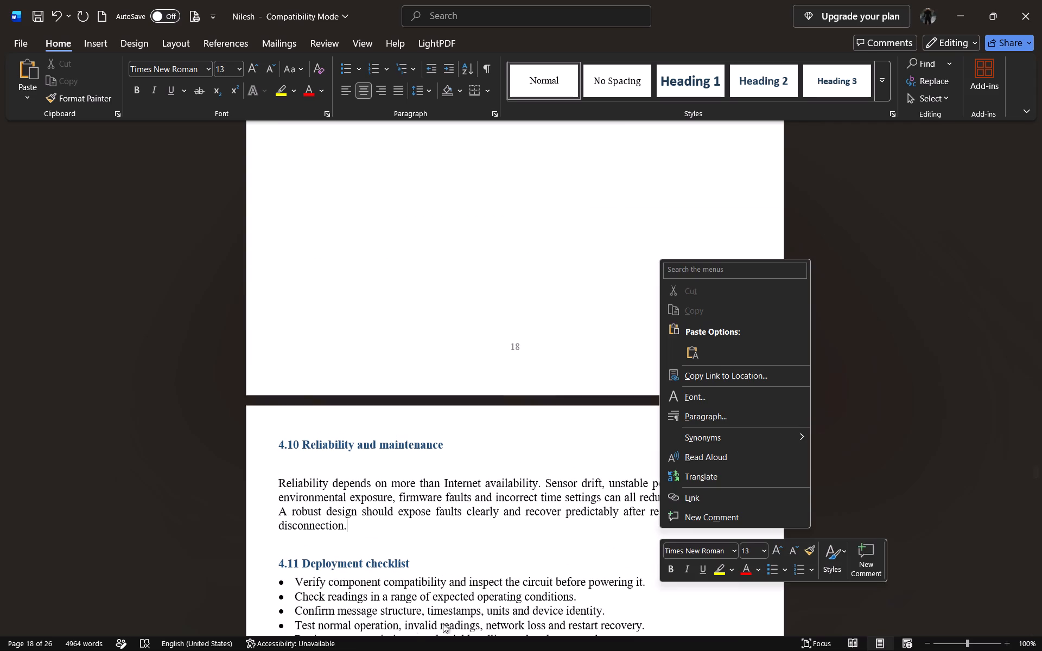
{"action": "left_click", "coordinate": [281, 448]}
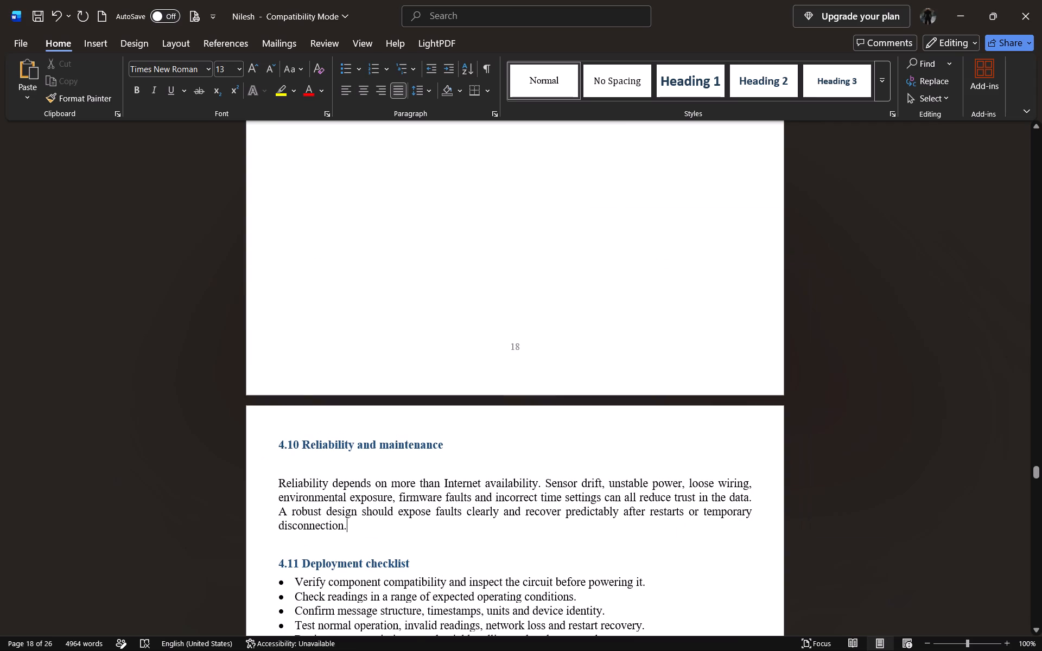
{"action": "key", "text": "Left"}
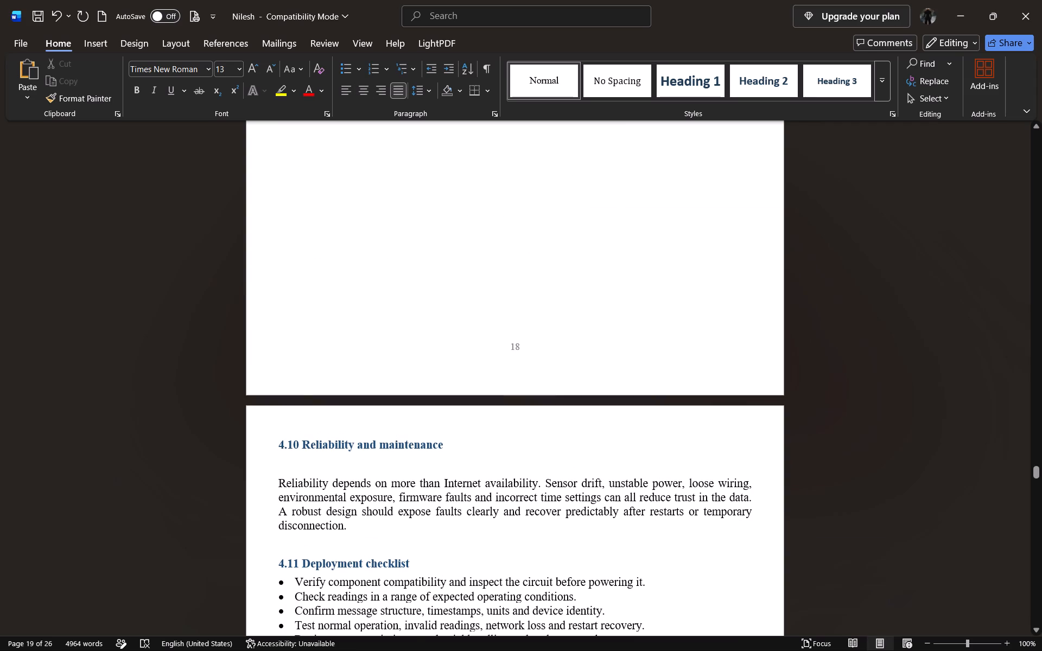
{"action": "left_click", "coordinate": [276, 443]}
{"action": "key", "text": "BackSpace"}
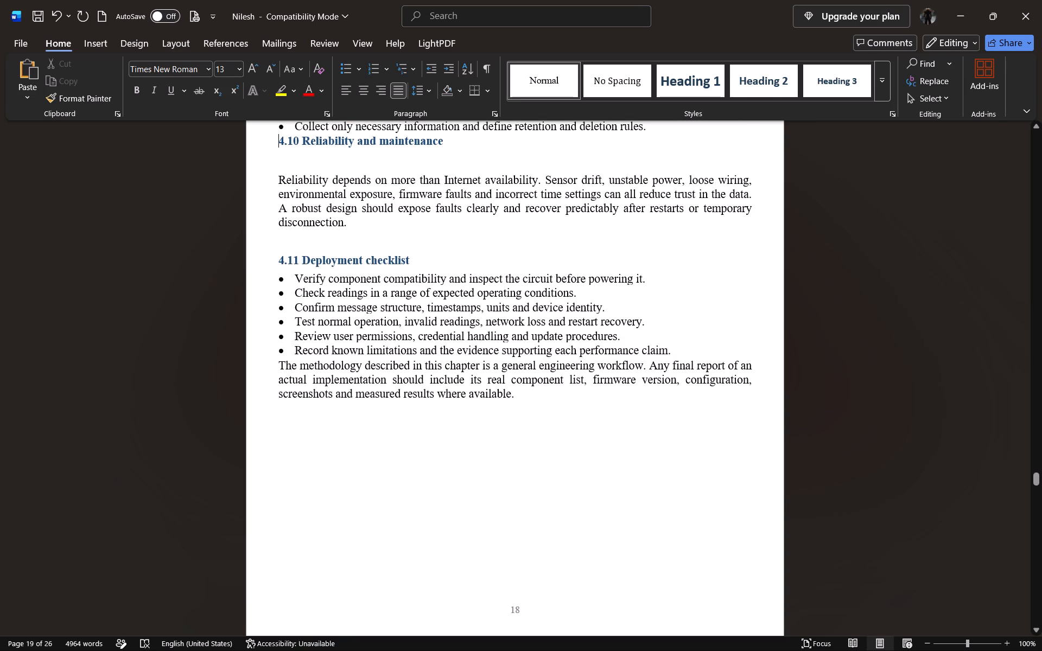
{"action": "key", "text": "Return"}
Center the heading "CHAPTER 5: TESTING, DISCUSSION AND CHALLENGES".
{"action": "scroll", "coordinate": [276, 443], "scroll_direction": "up", "scroll_amount": 4}
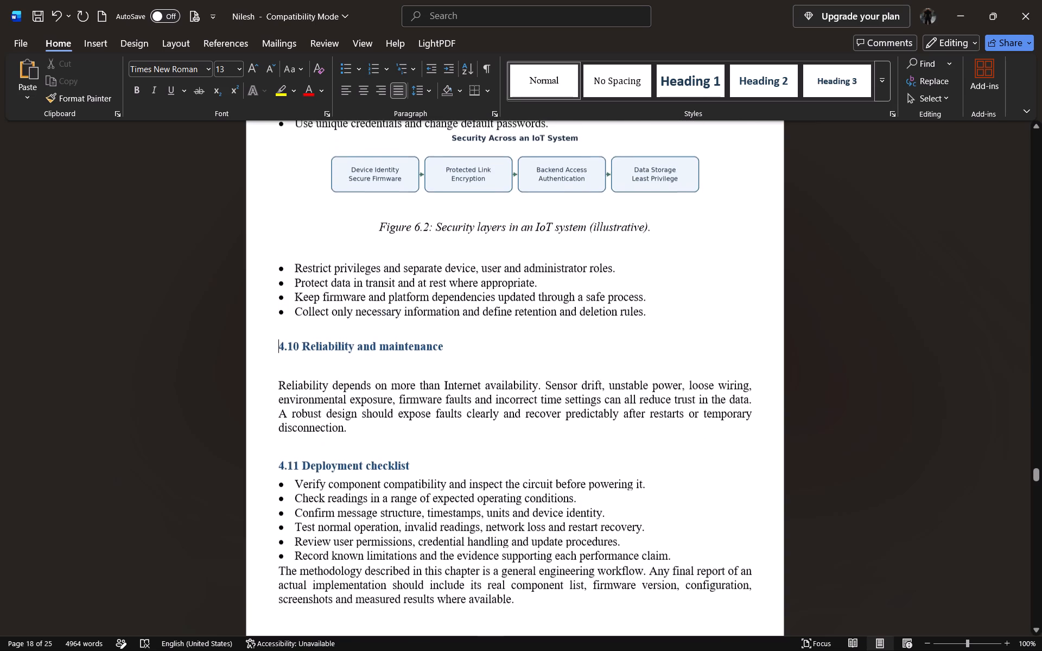
{"action": "scroll", "coordinate": [276, 443], "scroll_direction": "up", "scroll_amount": 9}
{"action": "scroll", "coordinate": [276, 443], "scroll_direction": "down", "scroll_amount": 1}
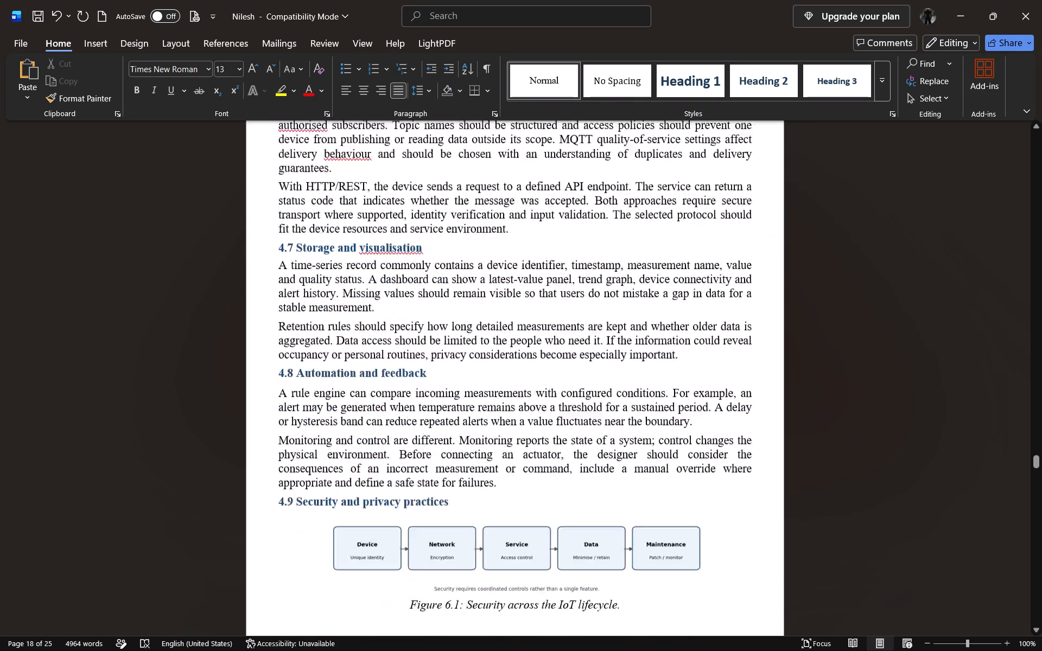
{"action": "scroll", "coordinate": [276, 443], "scroll_direction": "down", "scroll_amount": 9}
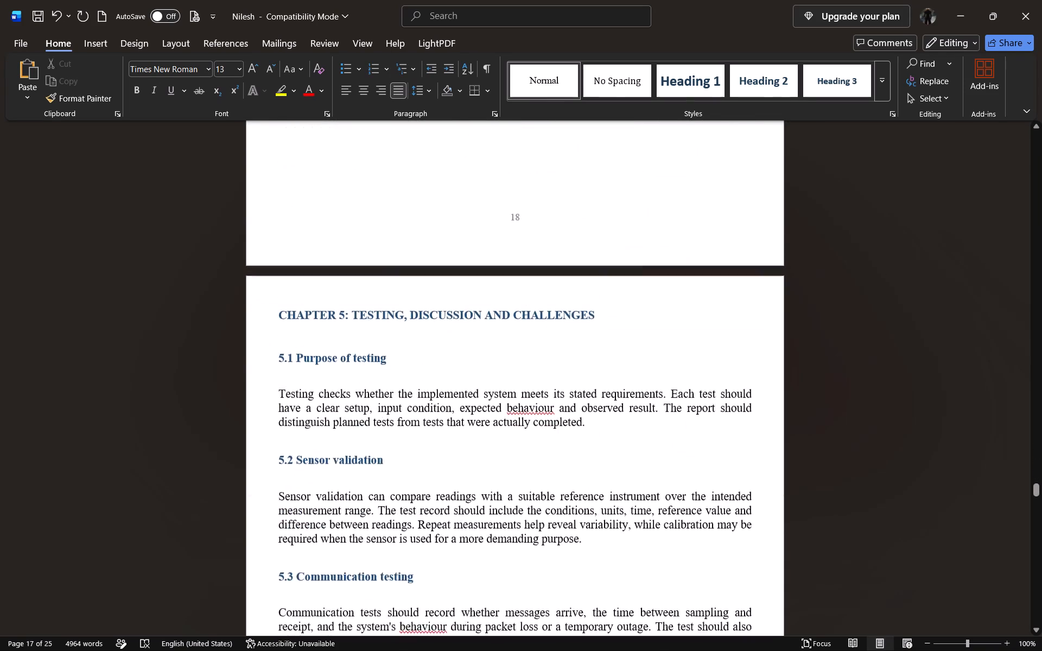
{"action": "scroll", "coordinate": [276, 443], "scroll_direction": "down", "scroll_amount": 1}
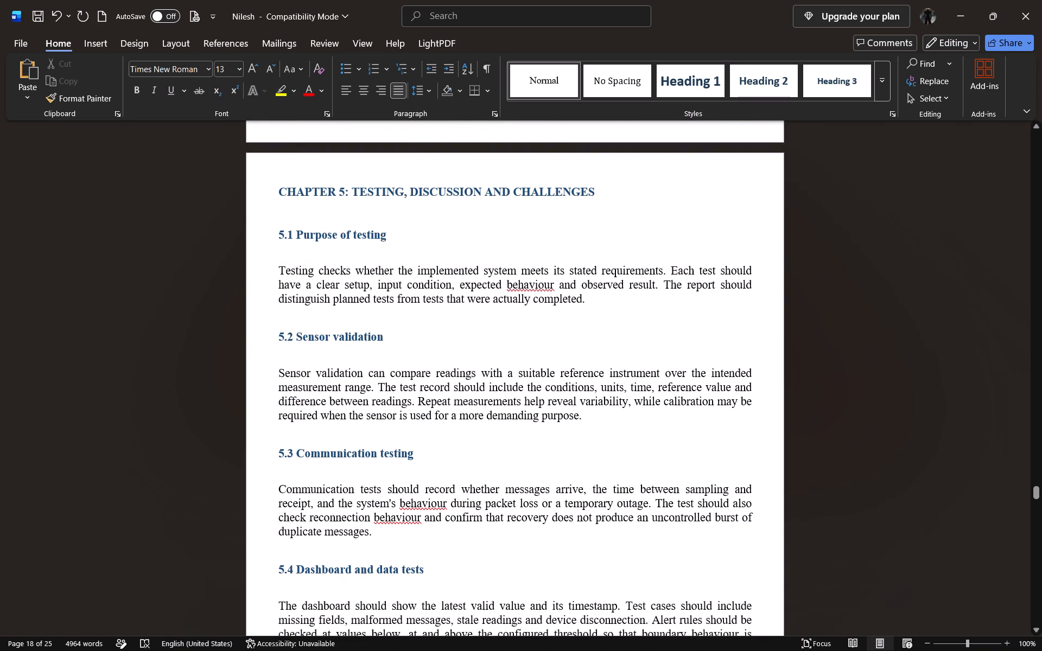
{"action": "left_click", "coordinate": [276, 194]}
{"action": "left_click", "coordinate": [366, 94]}
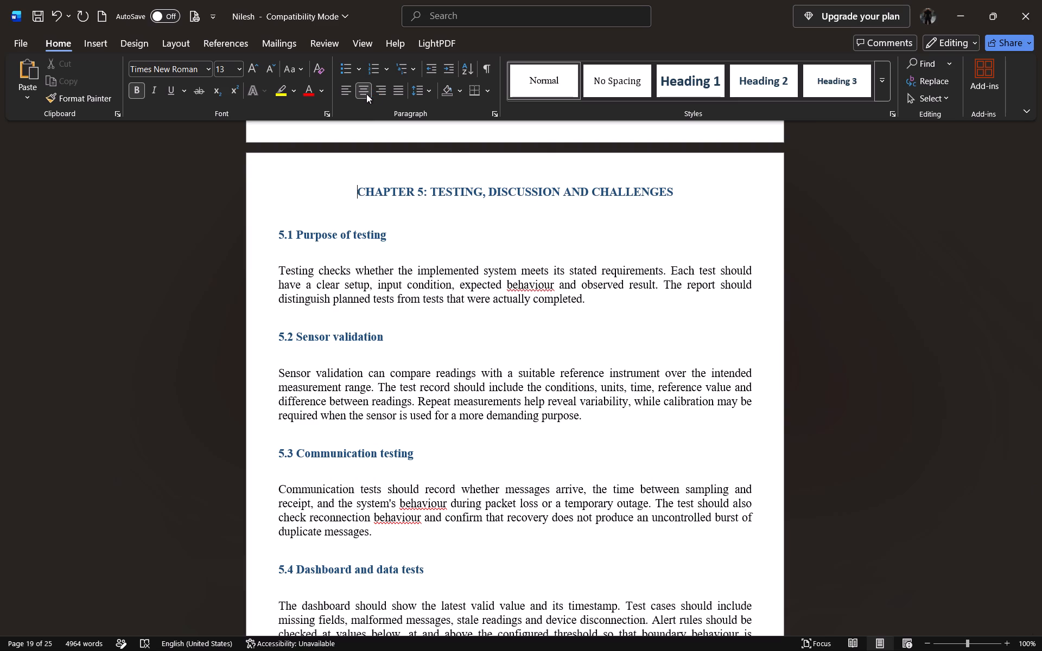
Pull the "5.8 Industrial IoT applications" heading back onto the preceding page, leaving one blank line below the Security maintenance paragraph.
{"action": "scroll", "coordinate": [485, 403], "scroll_direction": "down", "scroll_amount": 1}
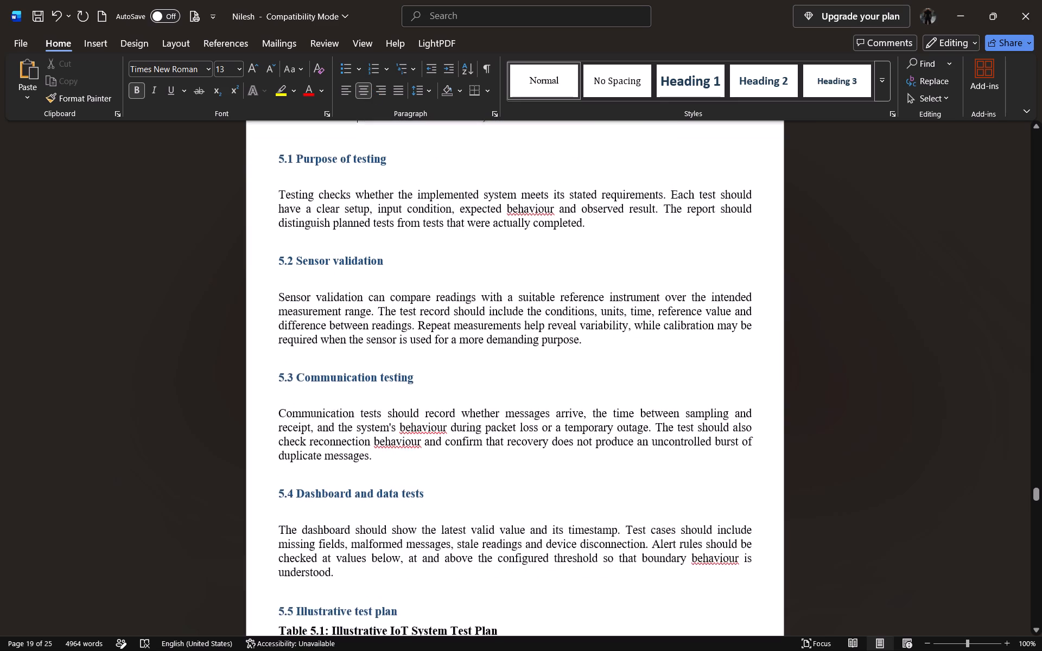
{"action": "scroll", "coordinate": [485, 403], "scroll_direction": "up", "scroll_amount": 1}
{"action": "scroll", "coordinate": [485, 403], "scroll_direction": "down", "scroll_amount": 1}
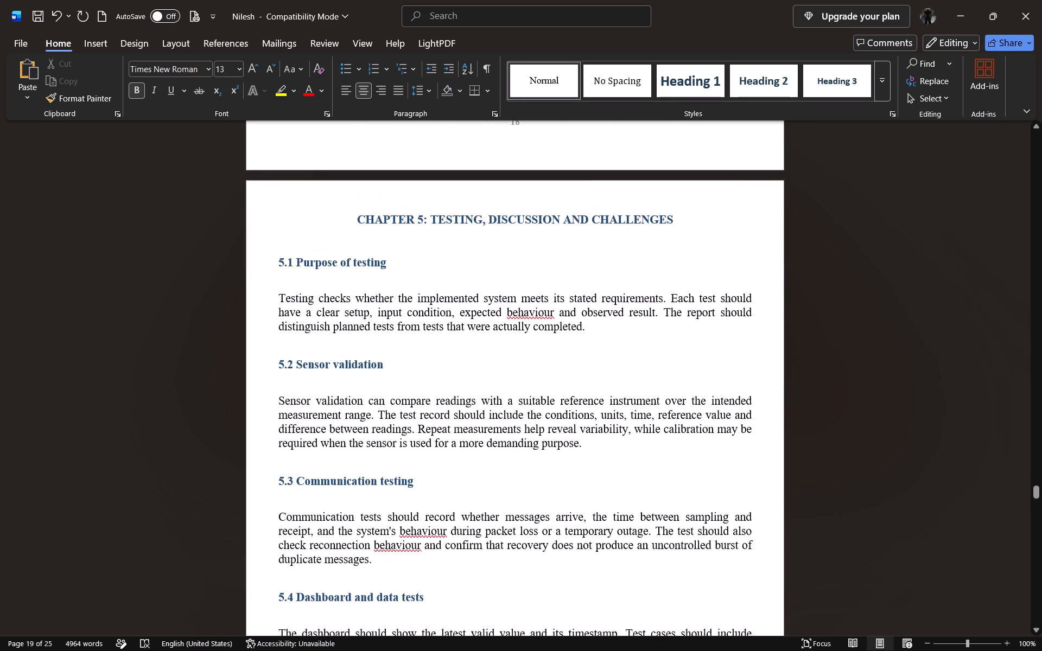
{"action": "scroll", "coordinate": [485, 403], "scroll_direction": "down", "scroll_amount": 3}
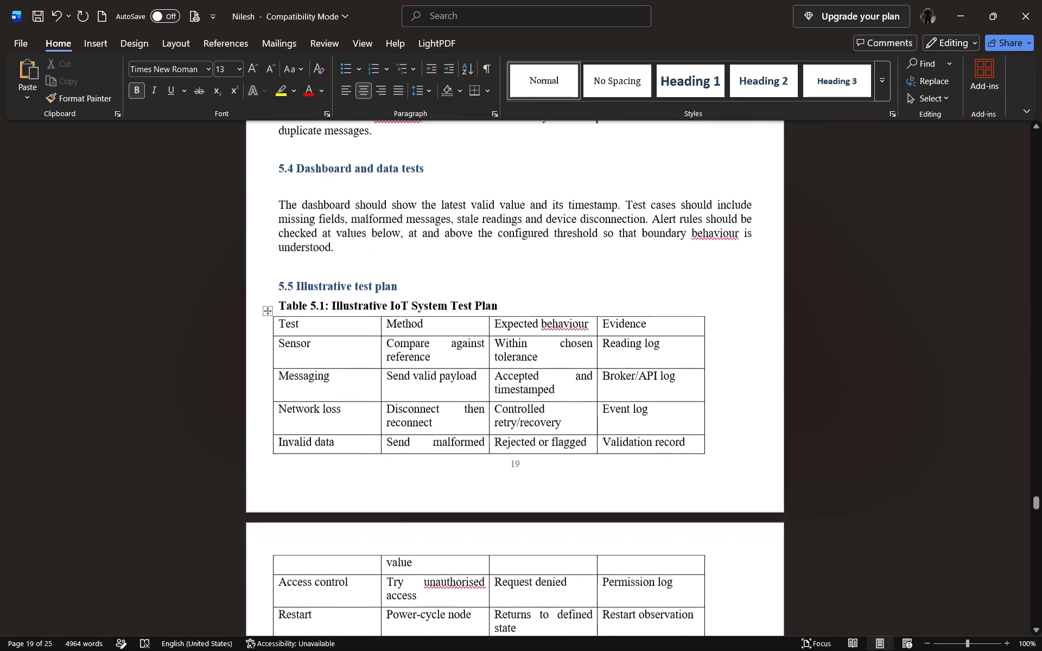
{"action": "scroll", "coordinate": [485, 403], "scroll_direction": "down", "scroll_amount": 5}
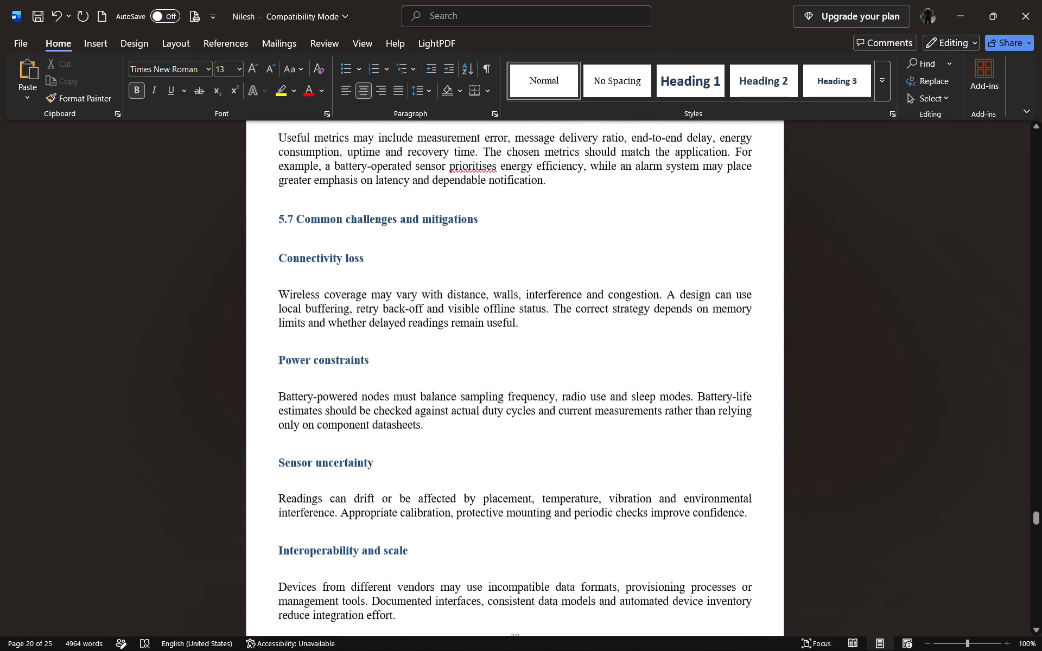
{"action": "scroll", "coordinate": [485, 403], "scroll_direction": "down", "scroll_amount": 3}
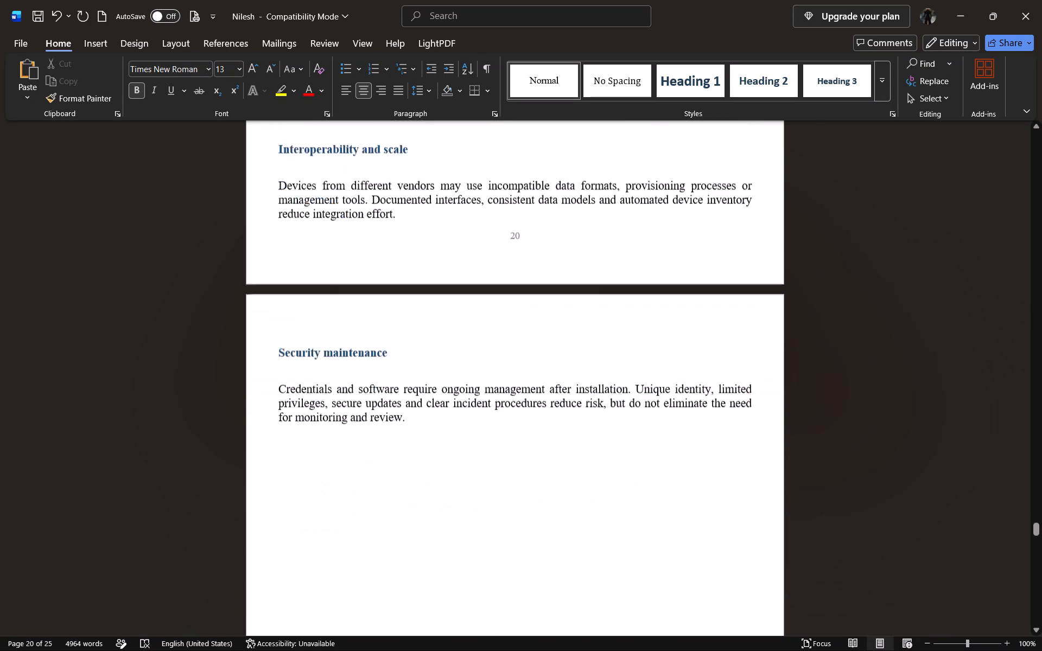
{"action": "scroll", "coordinate": [485, 403], "scroll_direction": "down", "scroll_amount": 2}
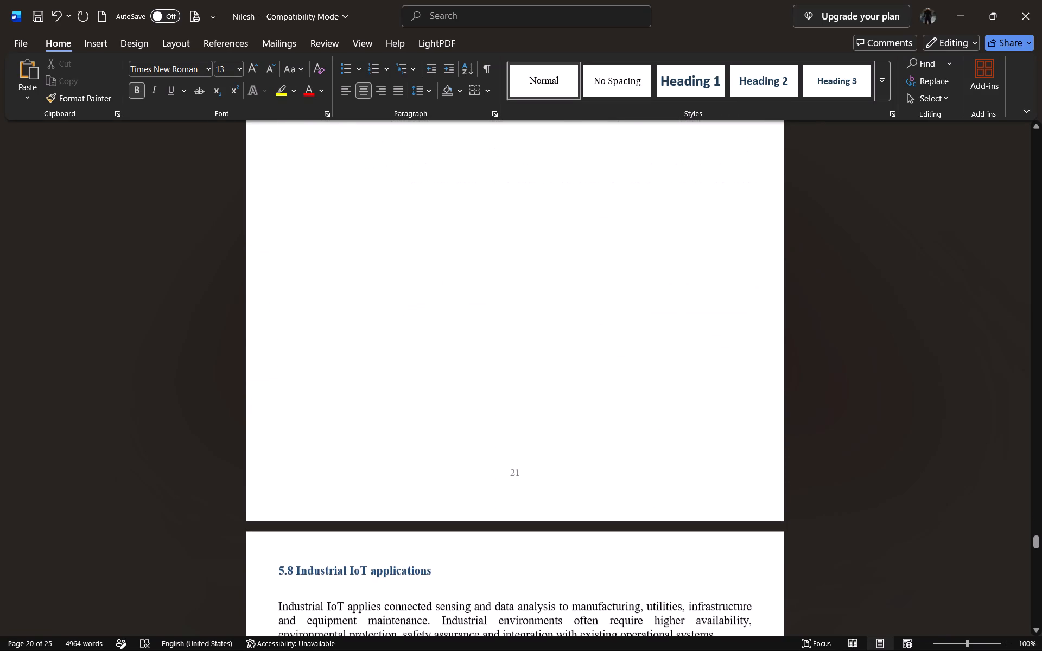
{"action": "scroll", "coordinate": [485, 403], "scroll_direction": "down", "scroll_amount": 1}
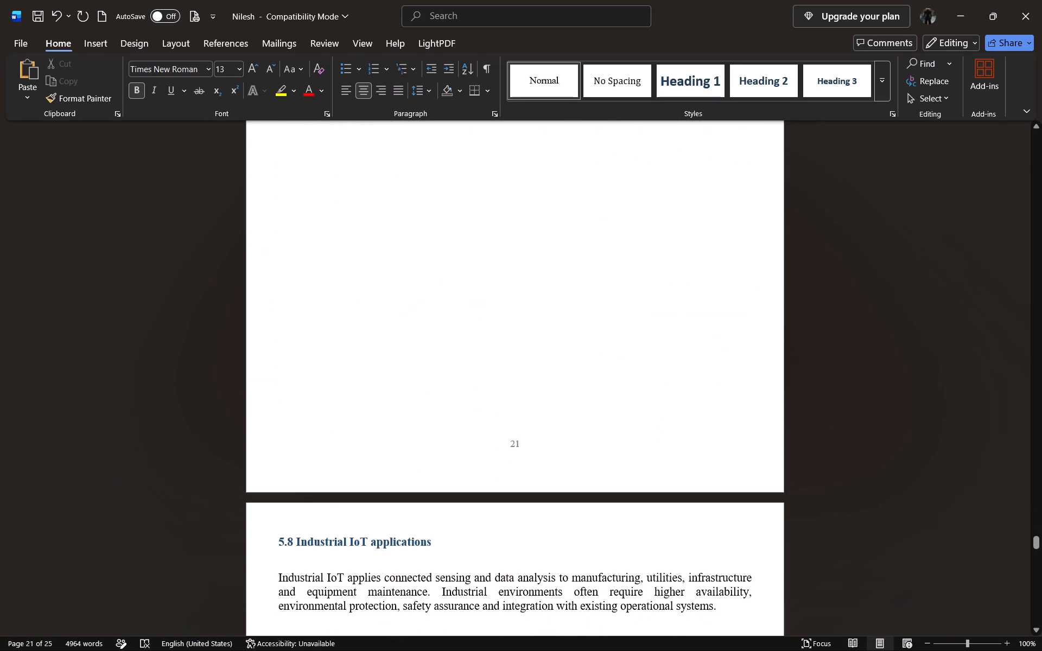
{"action": "left_click", "coordinate": [275, 542]}
{"action": "key", "text": "BackSpace"}
{"action": "key", "text": "BackSpace"}
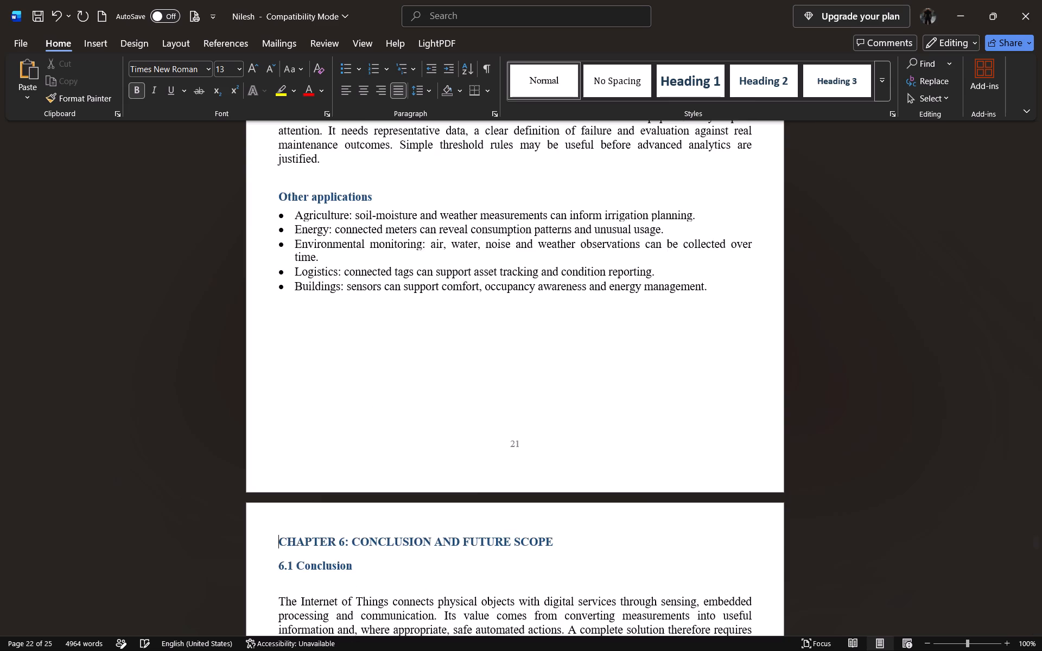
{"action": "key", "text": "Return"}
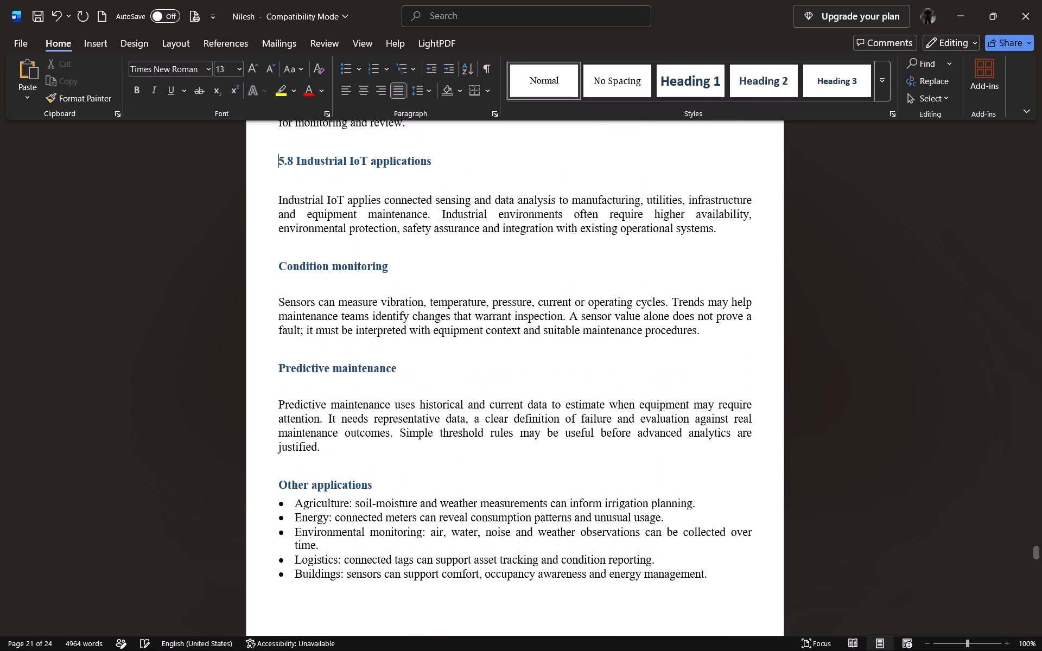
Center the heading "CHAPTER 6: CONCLUSION AND FUTURE SCOPE".
{"action": "scroll", "coordinate": [275, 542], "scroll_direction": "down", "scroll_amount": 1}
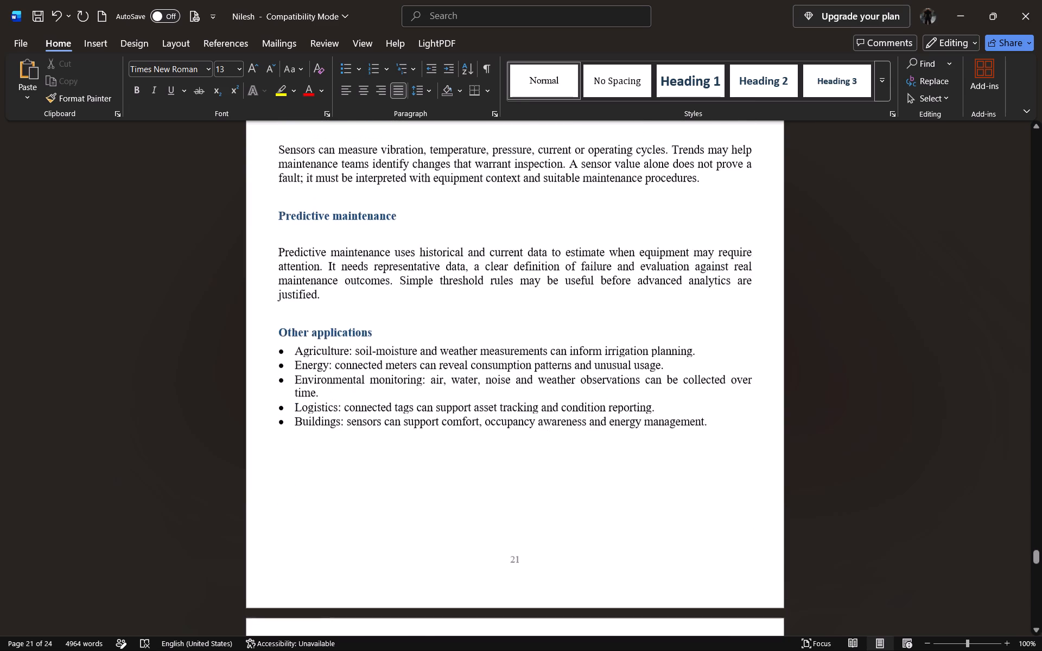
{"action": "scroll", "coordinate": [275, 542], "scroll_direction": "down", "scroll_amount": 2}
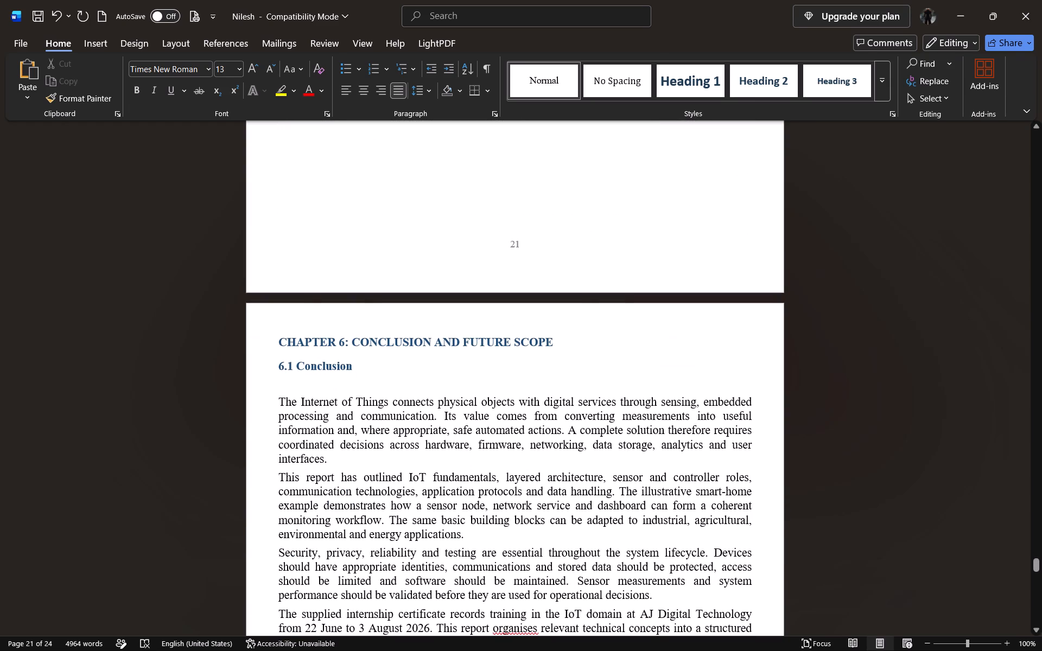
{"action": "left_click", "coordinate": [277, 340]}
{"action": "left_click", "coordinate": [366, 91]}
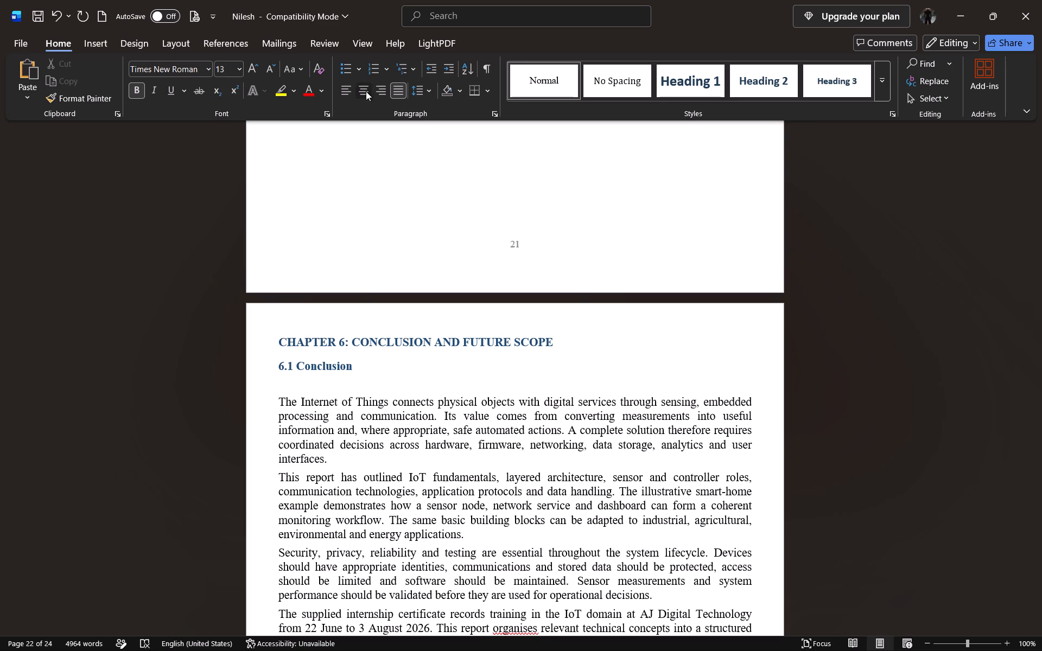
Pull the "6.3 Future scope" heading back onto the preceding page, leaving one blank line below the key takeaways bullets.
{"action": "scroll", "coordinate": [410, 424], "scroll_direction": "down", "scroll_amount": 1}
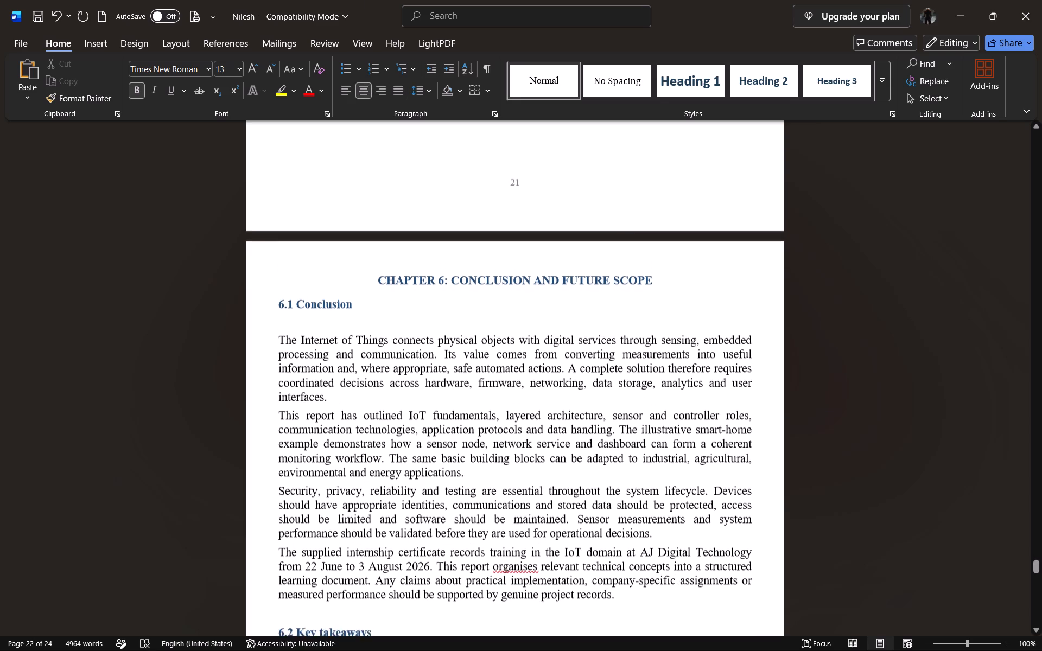
{"action": "scroll", "coordinate": [410, 424], "scroll_direction": "down", "scroll_amount": 8}
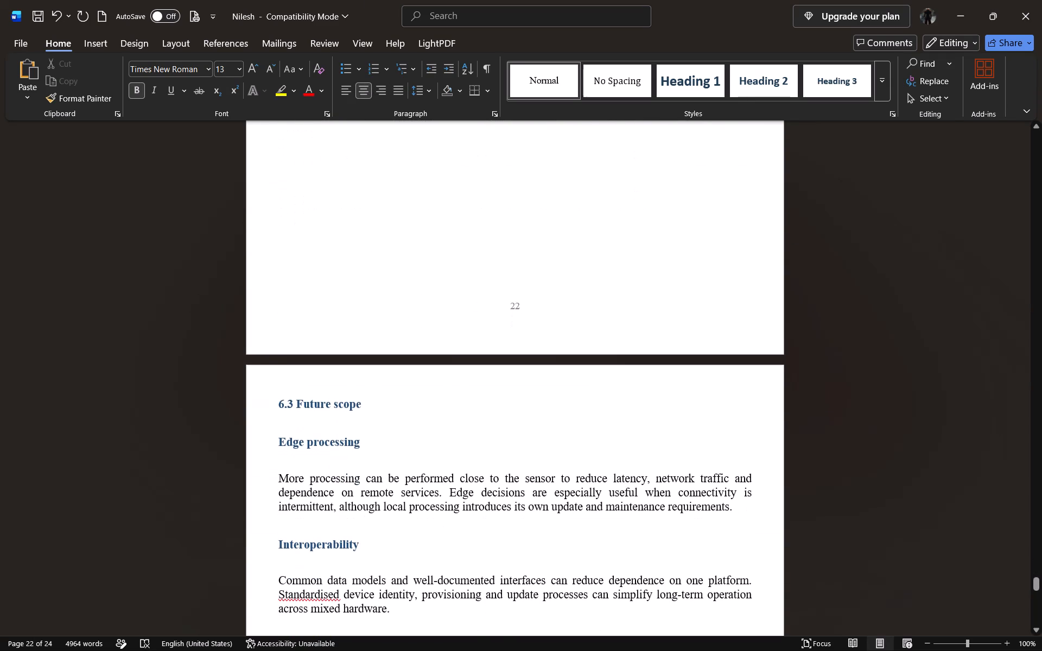
{"action": "left_click", "coordinate": [276, 404]}
{"action": "key", "text": "BackSpace"}
{"action": "key", "text": "BackSpace"}
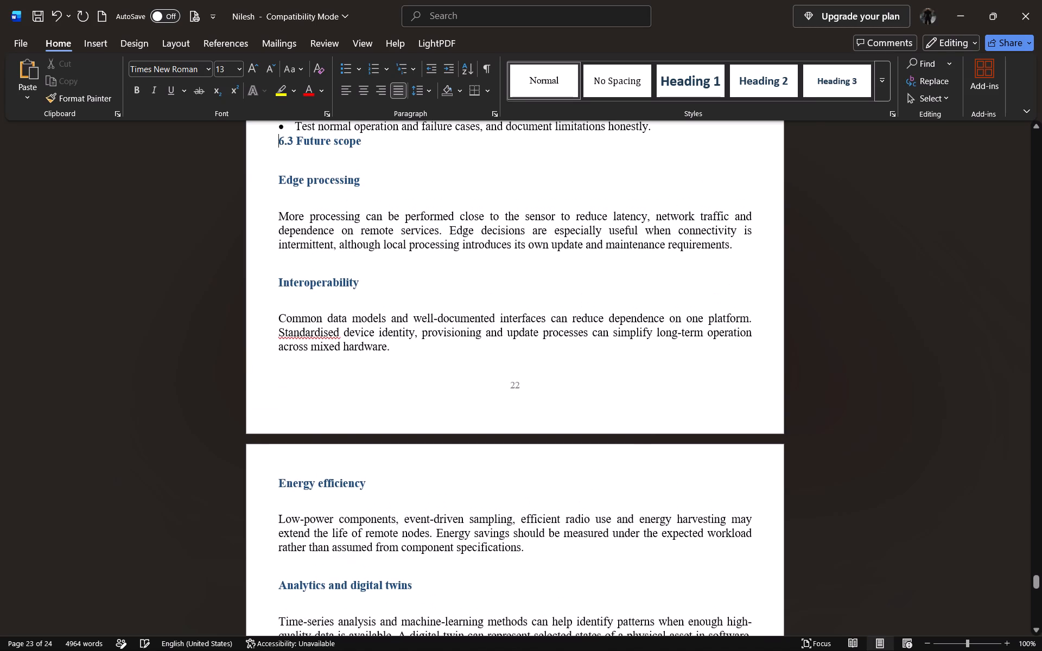
{"action": "key", "text": "Return"}
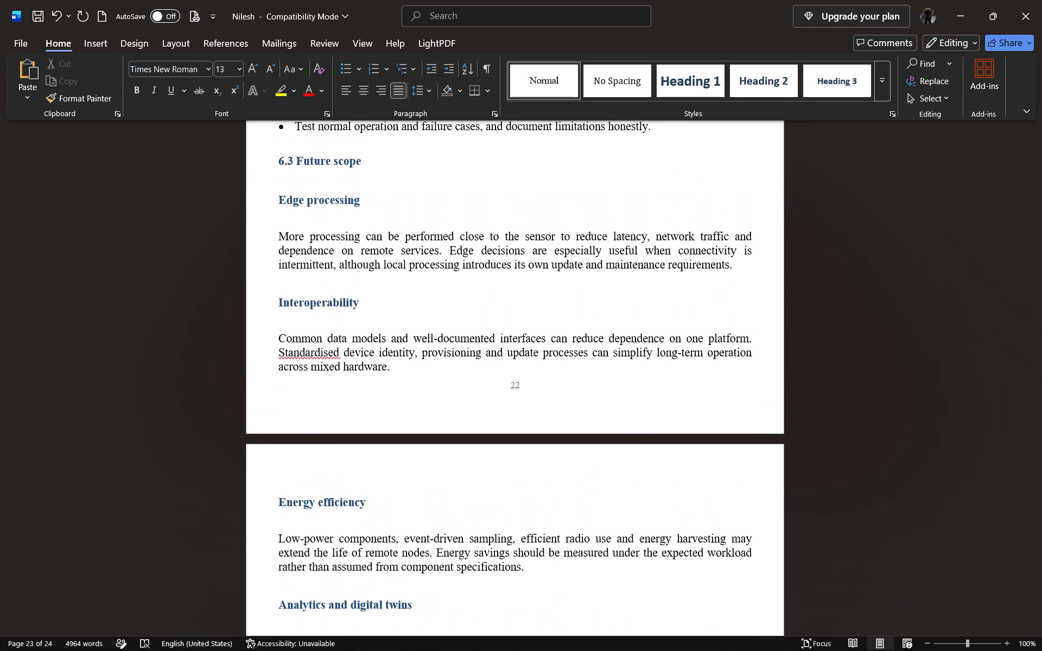
Left-align the reference entries [1] to [10] under the REFERENCES heading, leaving the introductory paragraph out of the selection.
{"action": "scroll", "coordinate": [276, 404], "scroll_direction": "down", "scroll_amount": 5}
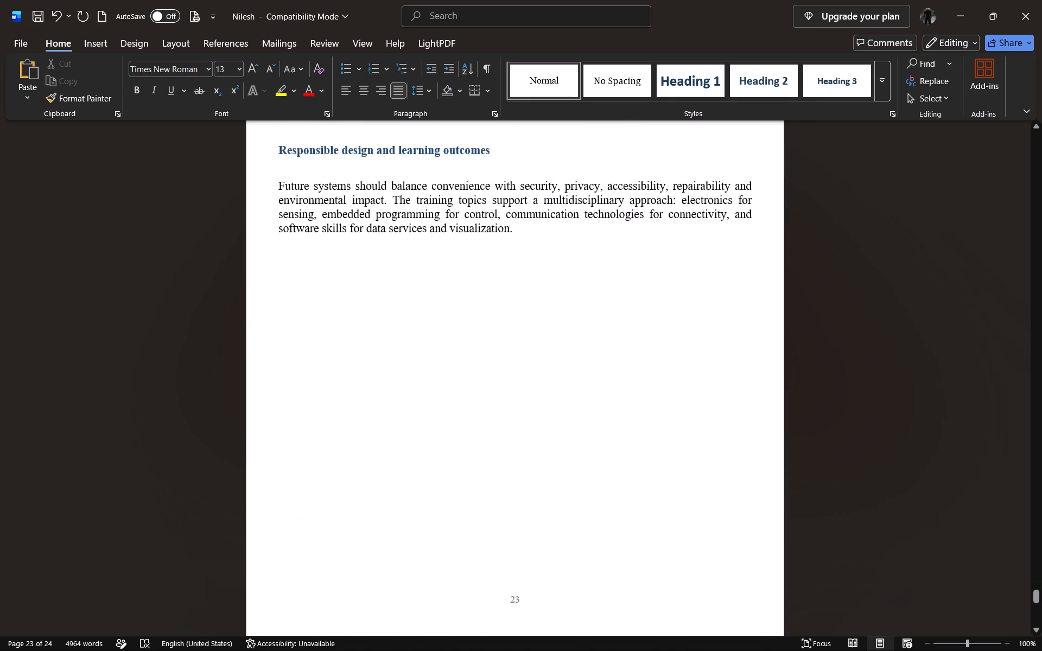
{"action": "scroll", "coordinate": [276, 404], "scroll_direction": "down", "scroll_amount": 4}
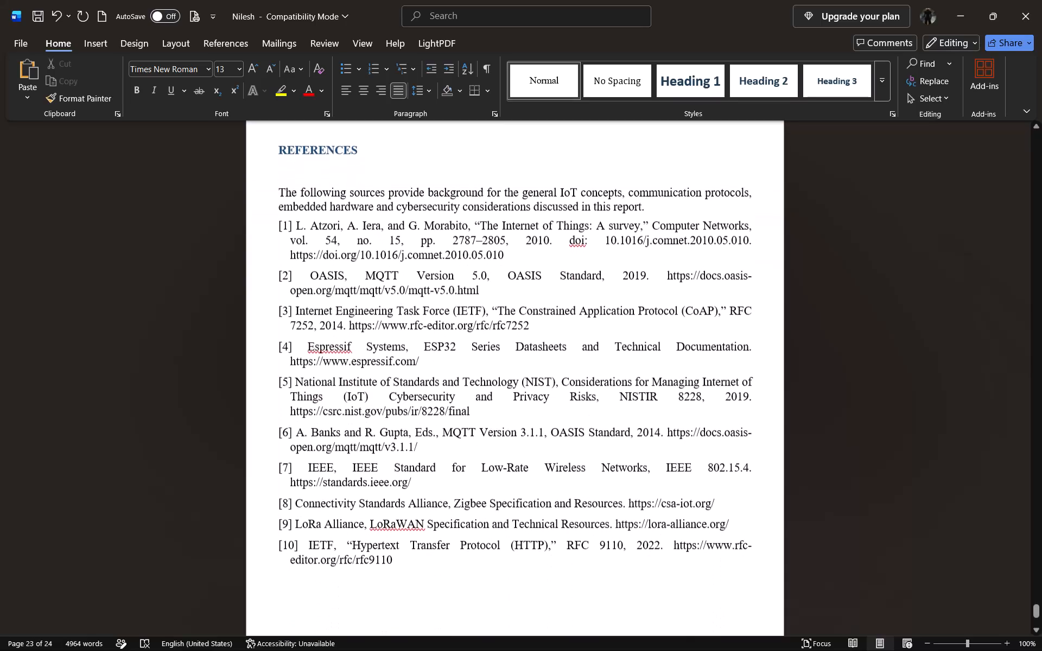
{"action": "scroll", "coordinate": [276, 404], "scroll_direction": "down", "scroll_amount": 1}
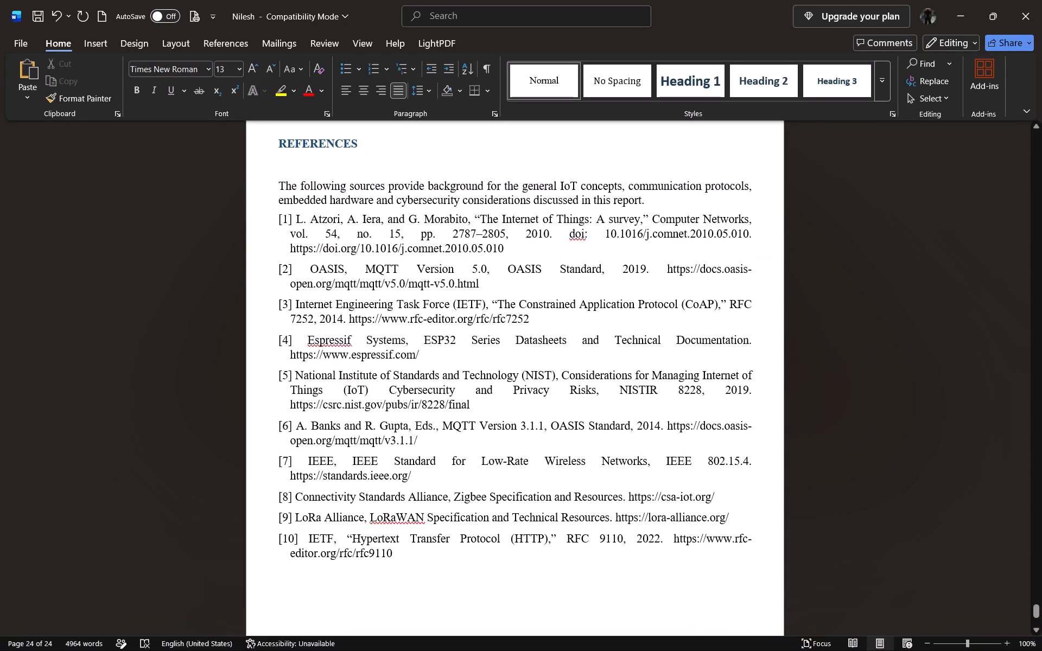
{"action": "left_click", "coordinate": [404, 560]}
{"action": "left_click", "coordinate": [404, 560]}
{"action": "left_click_drag", "start_coordinate": [404, 560], "coordinate": [278, 139]}
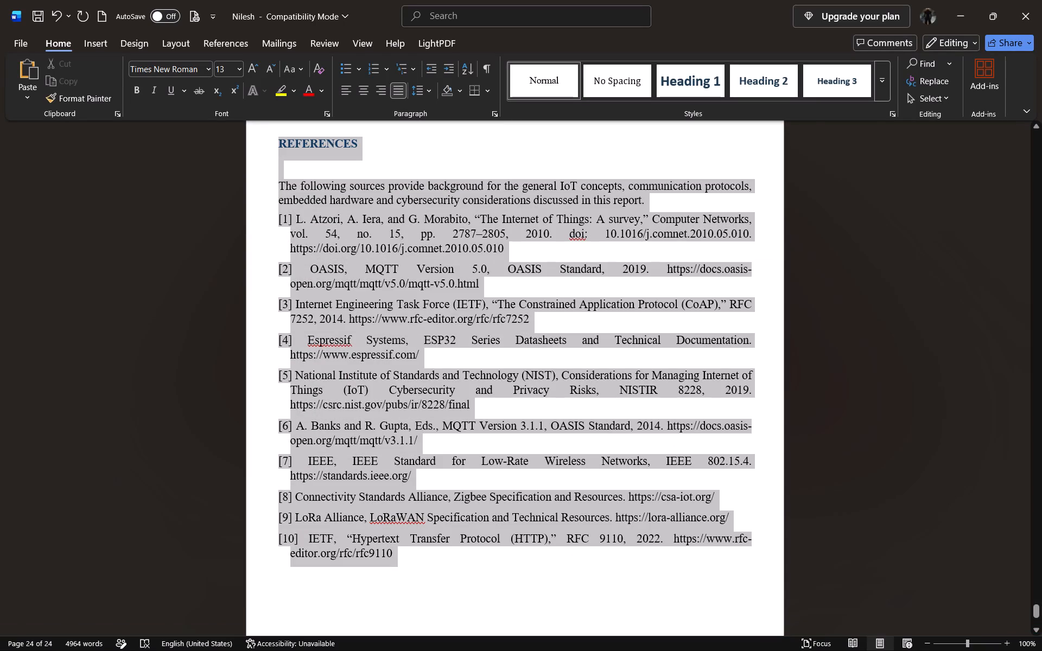
{"action": "left_click_drag", "start_coordinate": [278, 139], "coordinate": [279, 215]}
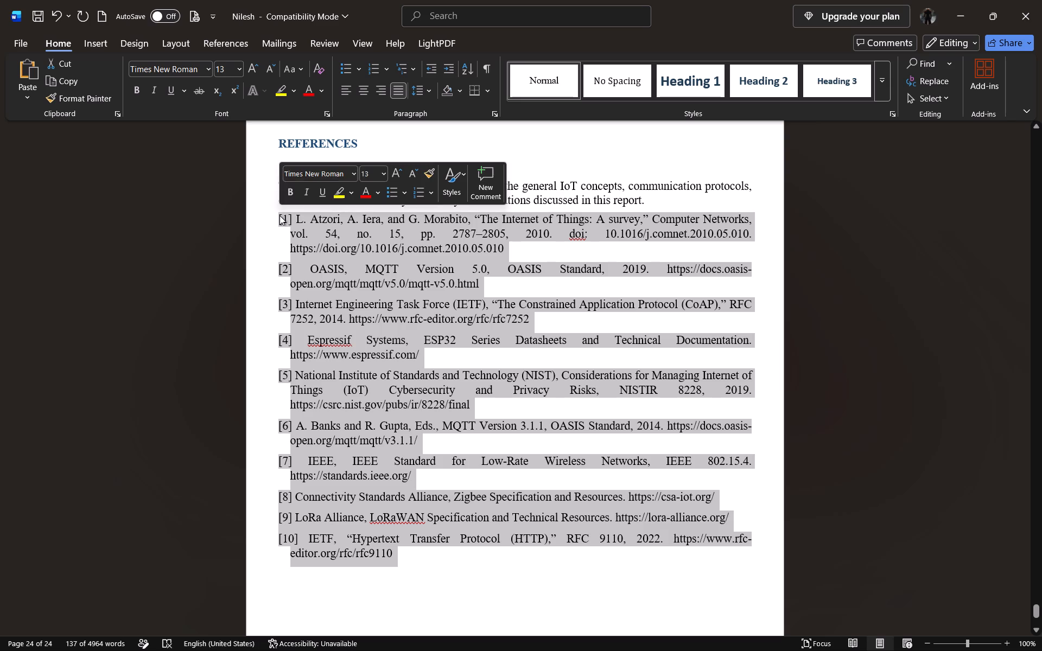
{"action": "left_click", "coordinate": [344, 94]}
{"action": "left_click", "coordinate": [847, 430]}
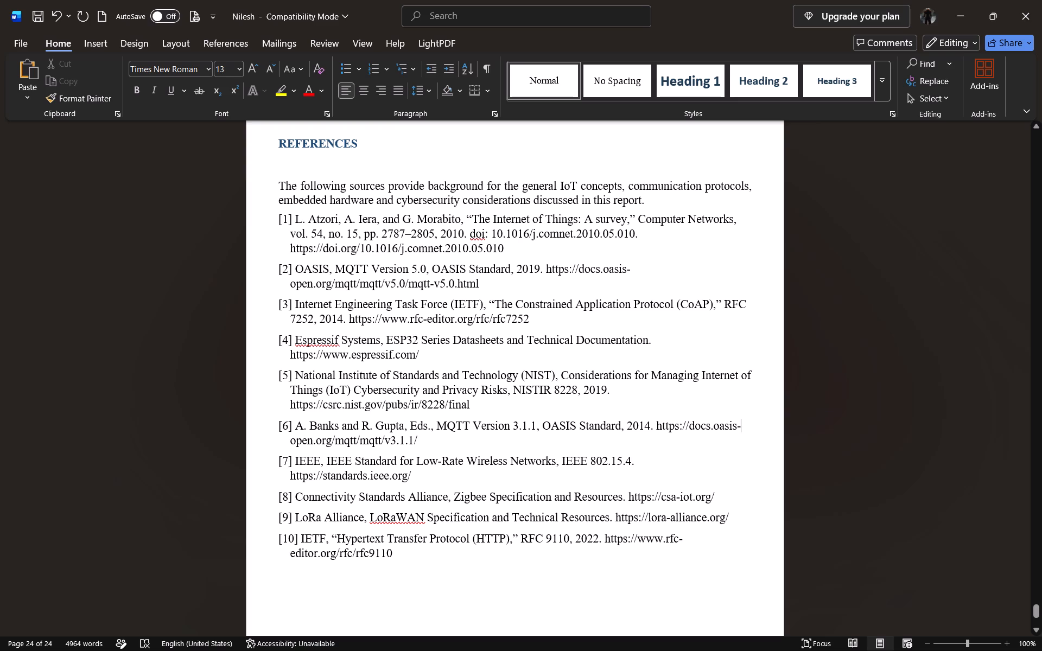
Change the font colour of the doi.org URL in reference [1] to the theme's medium blue.
{"action": "left_click", "coordinate": [286, 244]}
{"action": "left_click_drag", "start_coordinate": [286, 244], "coordinate": [488, 250]}
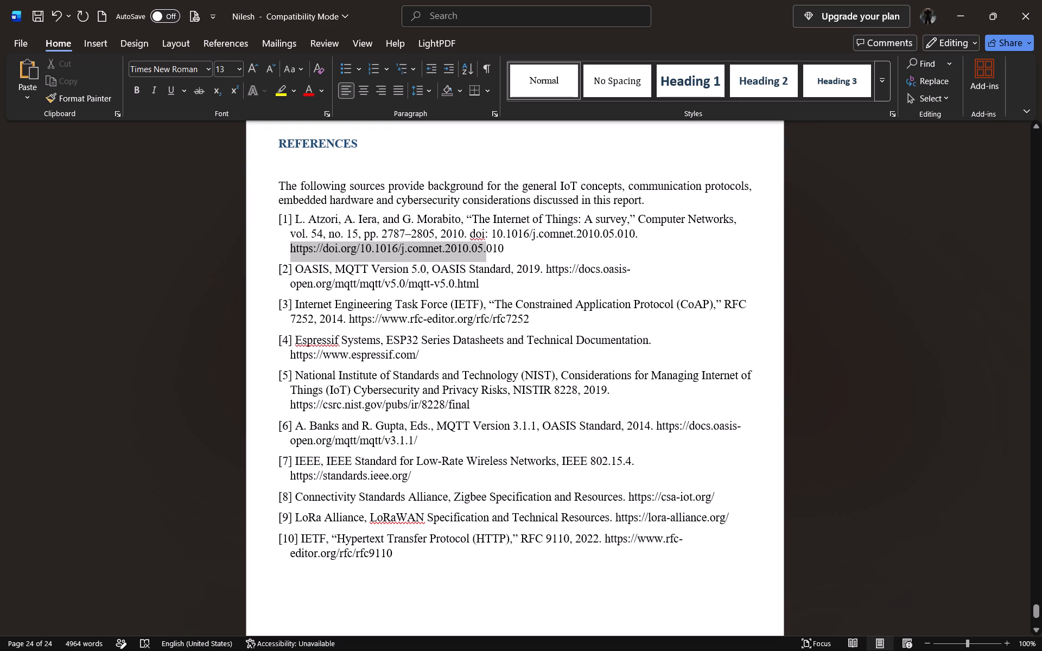
{"action": "left_click_drag", "start_coordinate": [488, 250], "coordinate": [495, 248]}
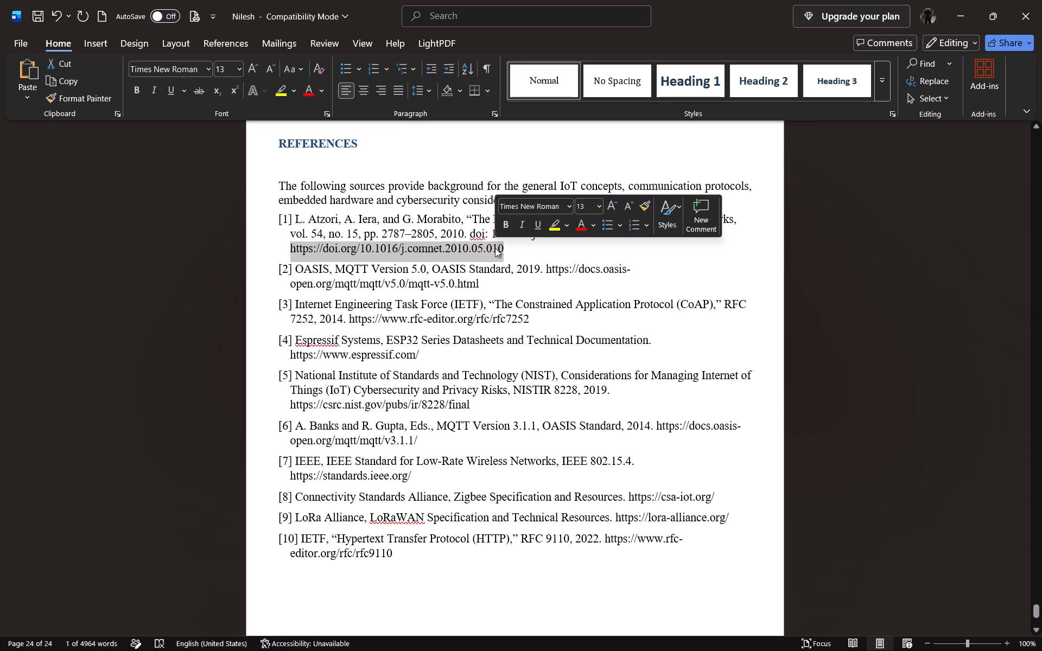
{"action": "left_click", "coordinate": [589, 228]}
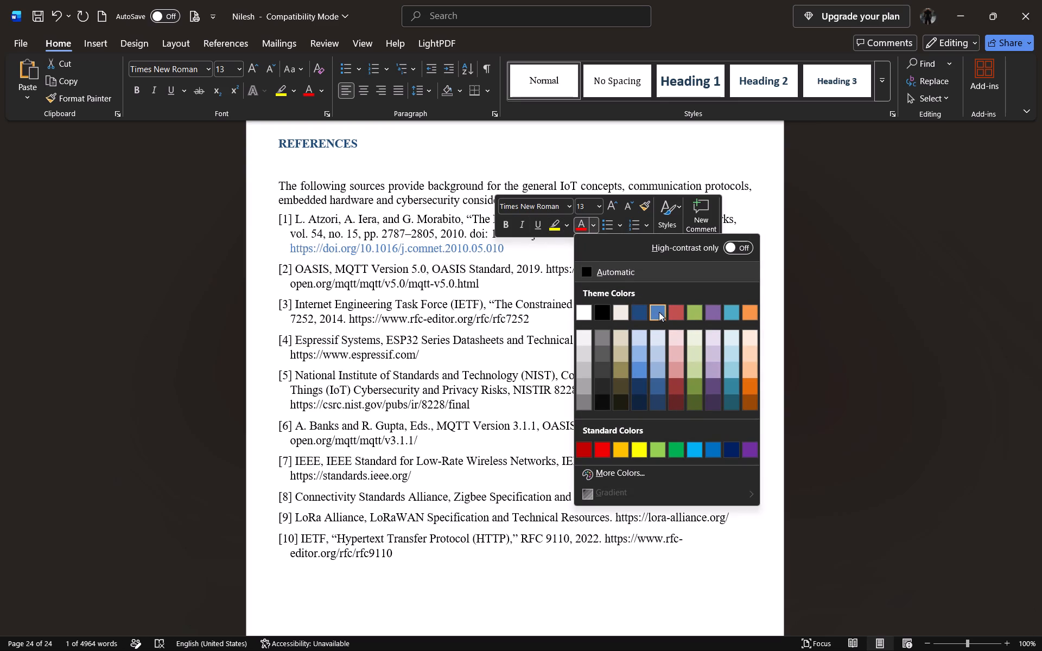
{"action": "left_click", "coordinate": [662, 315]}
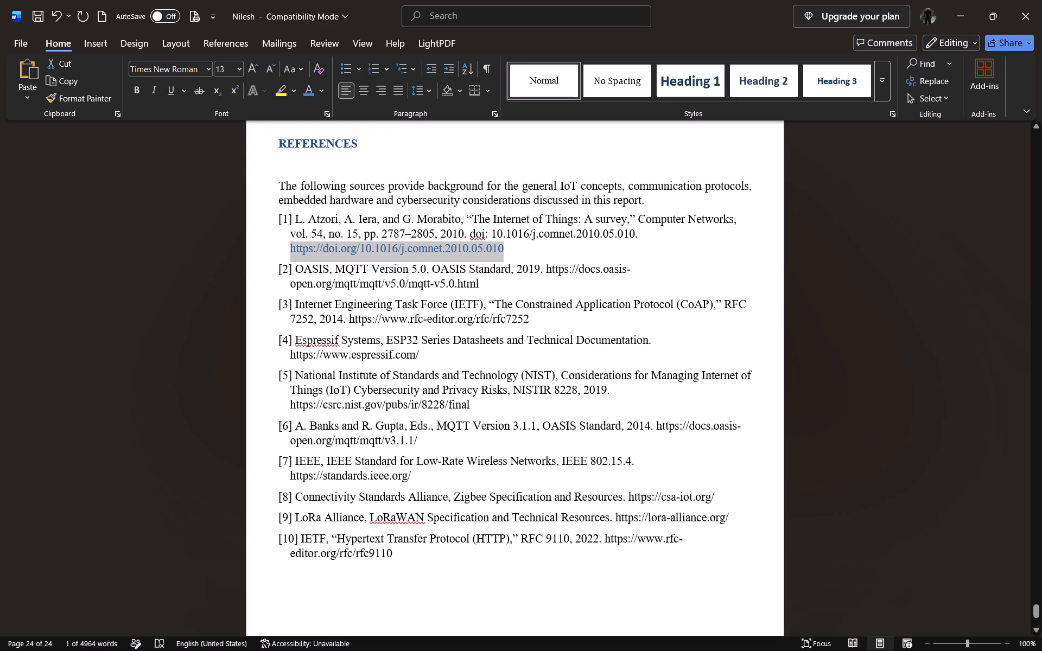
Move the URL in reference [2] onto its own indented line, using a line break within the same entry.
{"action": "left_click", "coordinate": [543, 272]}
{"action": "left_click", "coordinate": [546, 271]}
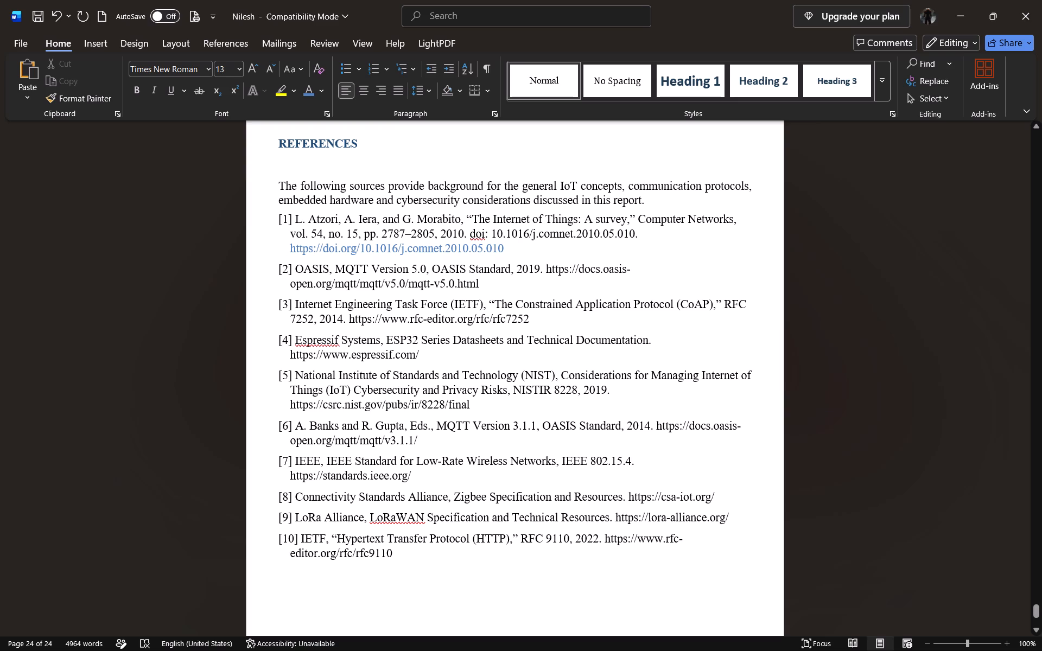
{"action": "key", "text": "Return"}
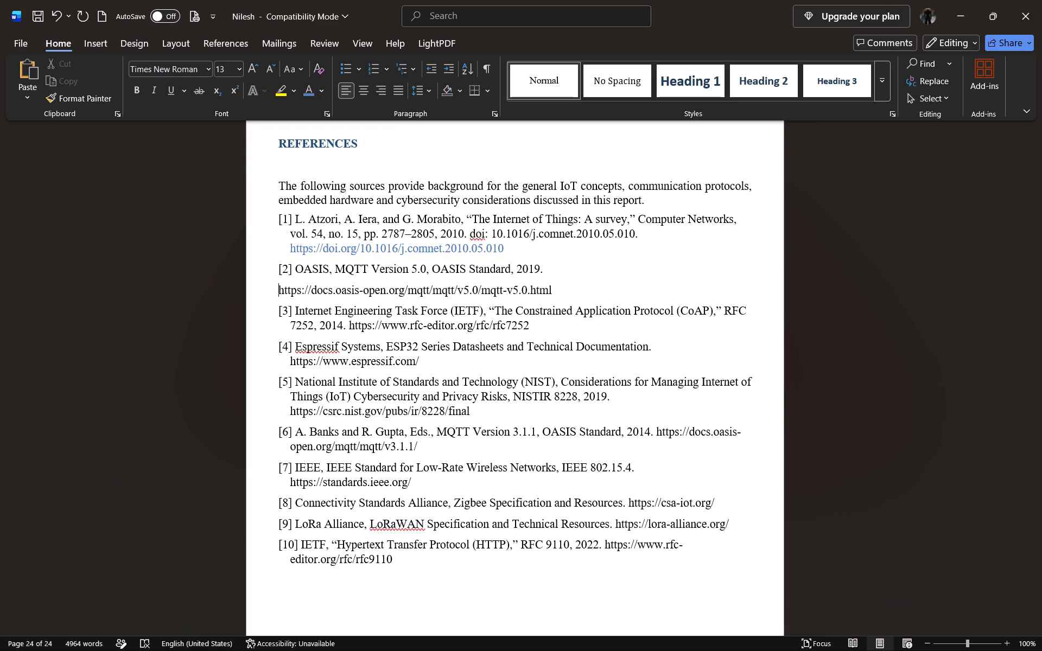
{"action": "key", "text": "BackSpace"}
{"action": "key", "text": "BackSpace"}
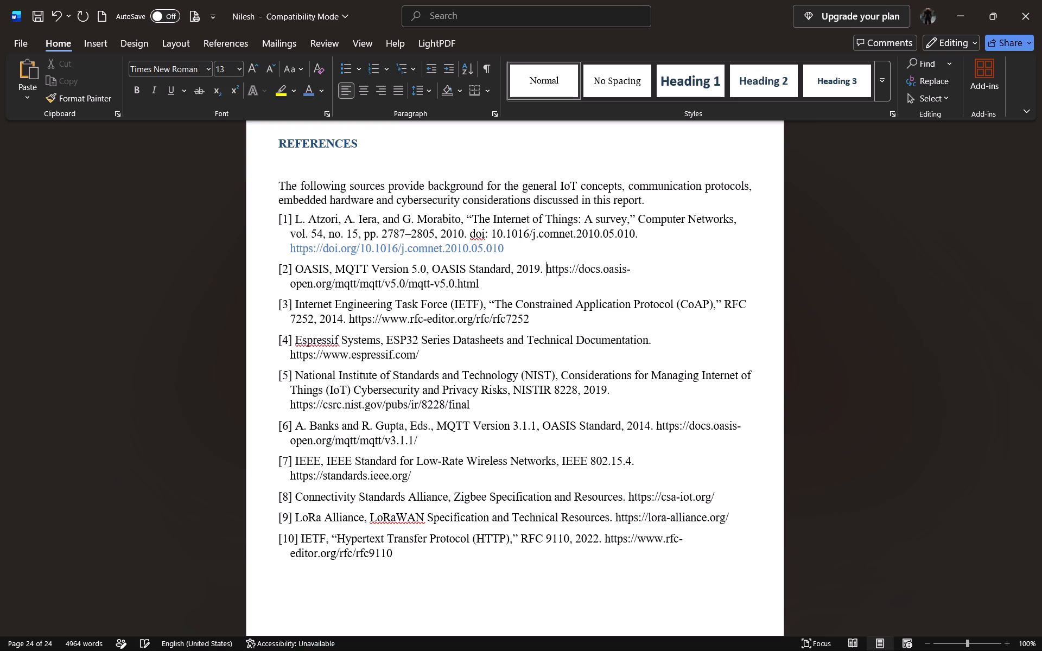
{"action": "key", "text": "shift+Return"}
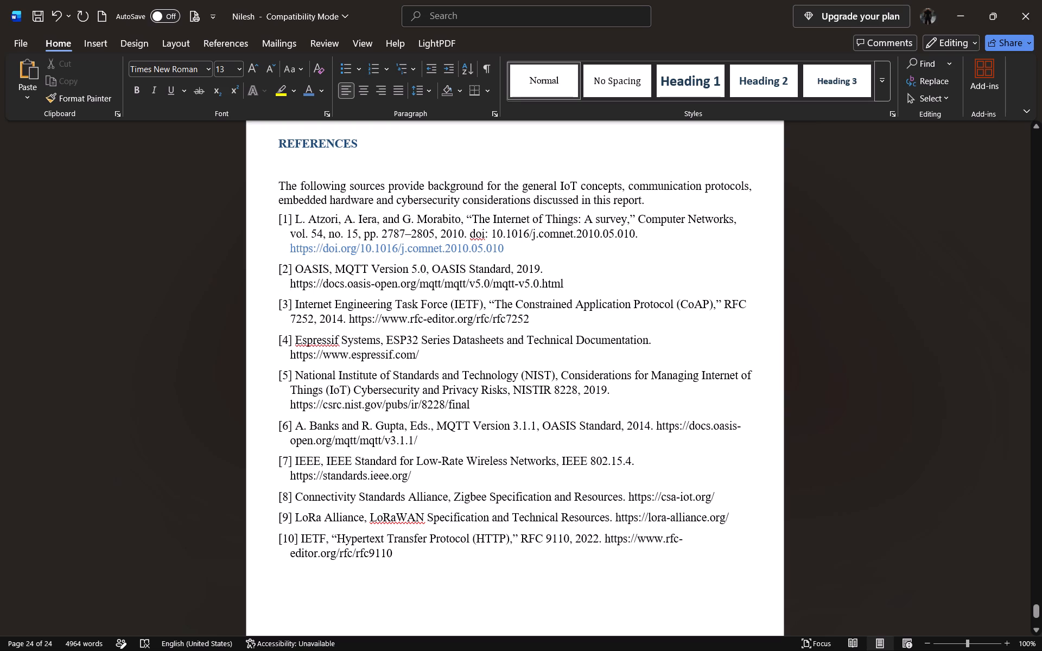
Apply the same blue font colour to the docs.oasis-open.org URL in reference [2].
{"action": "left_click_drag", "start_coordinate": [287, 284], "coordinate": [298, 286]}
{"action": "left_click_drag", "start_coordinate": [298, 286], "coordinate": [546, 285]}
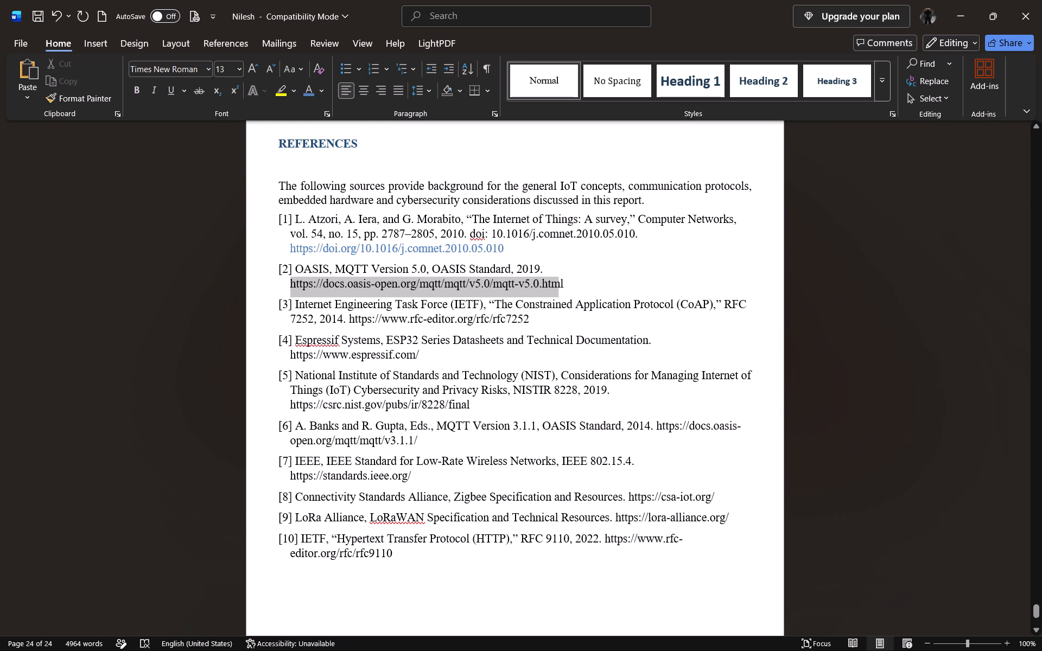
{"action": "left_click_drag", "start_coordinate": [546, 285], "coordinate": [547, 283]}
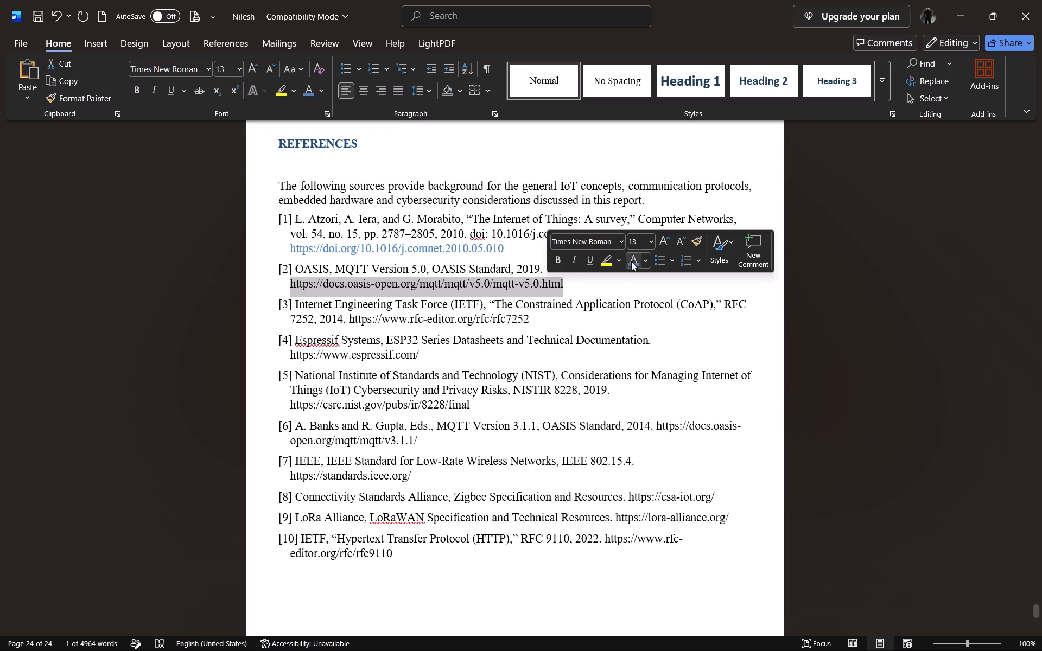
{"action": "left_click", "coordinate": [634, 261]}
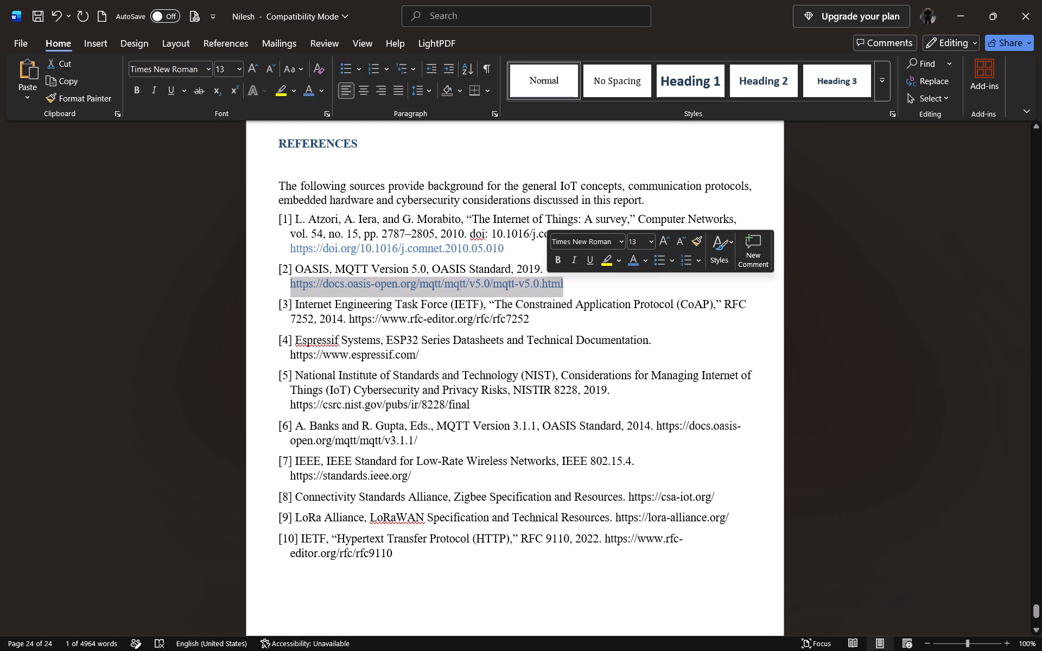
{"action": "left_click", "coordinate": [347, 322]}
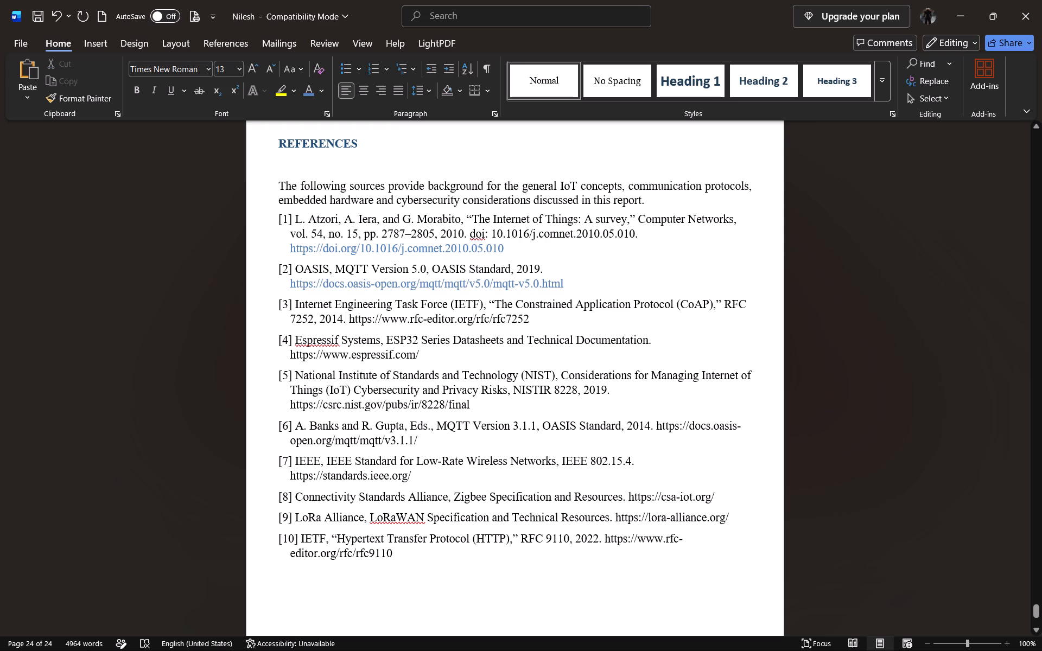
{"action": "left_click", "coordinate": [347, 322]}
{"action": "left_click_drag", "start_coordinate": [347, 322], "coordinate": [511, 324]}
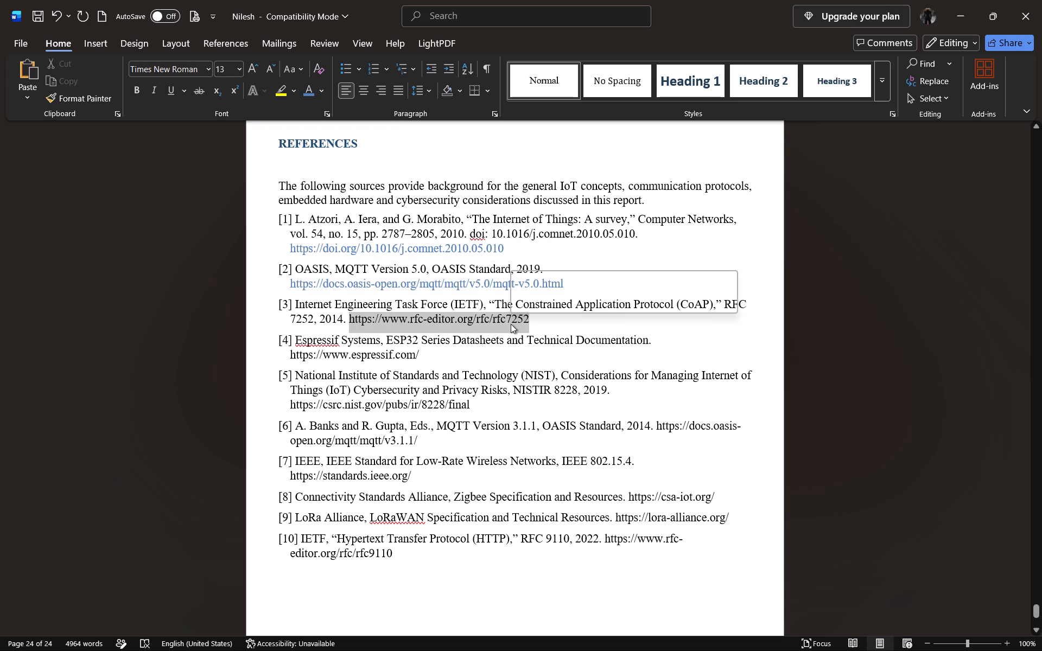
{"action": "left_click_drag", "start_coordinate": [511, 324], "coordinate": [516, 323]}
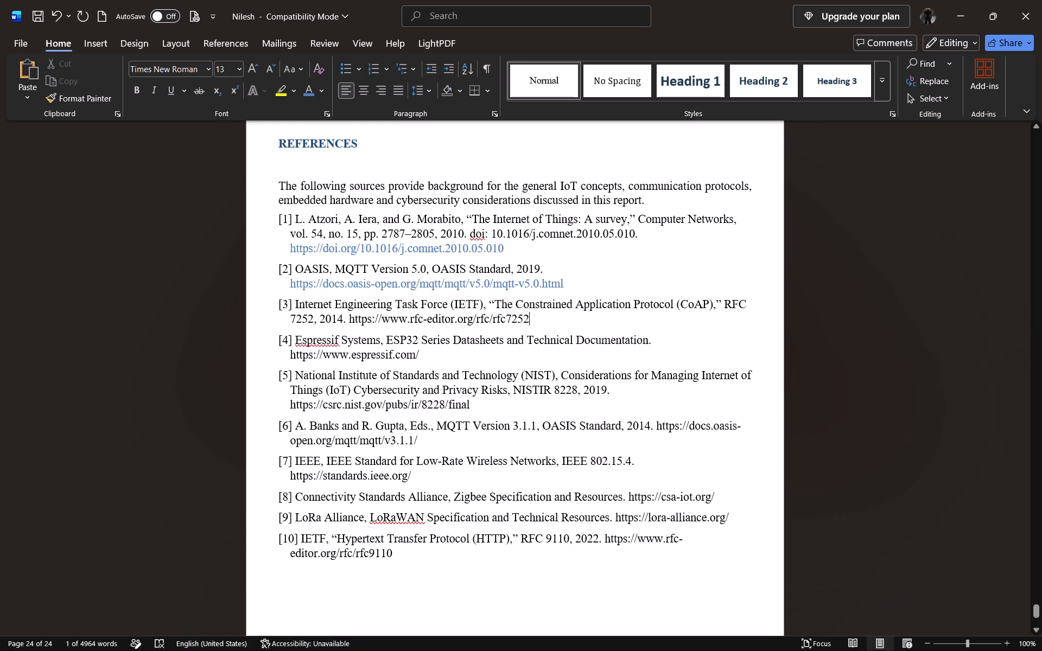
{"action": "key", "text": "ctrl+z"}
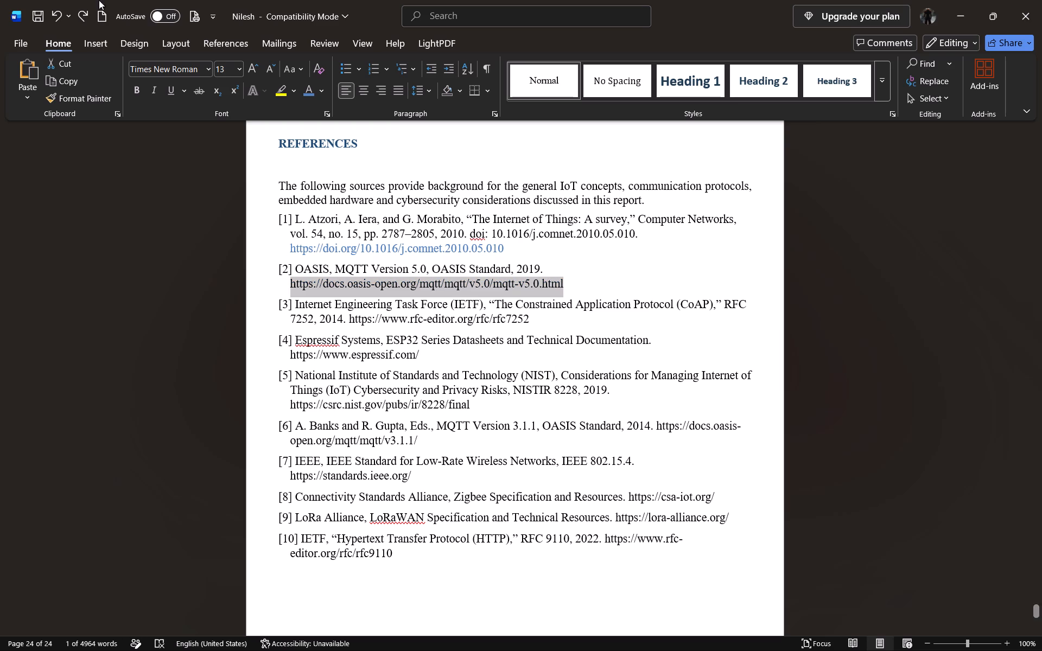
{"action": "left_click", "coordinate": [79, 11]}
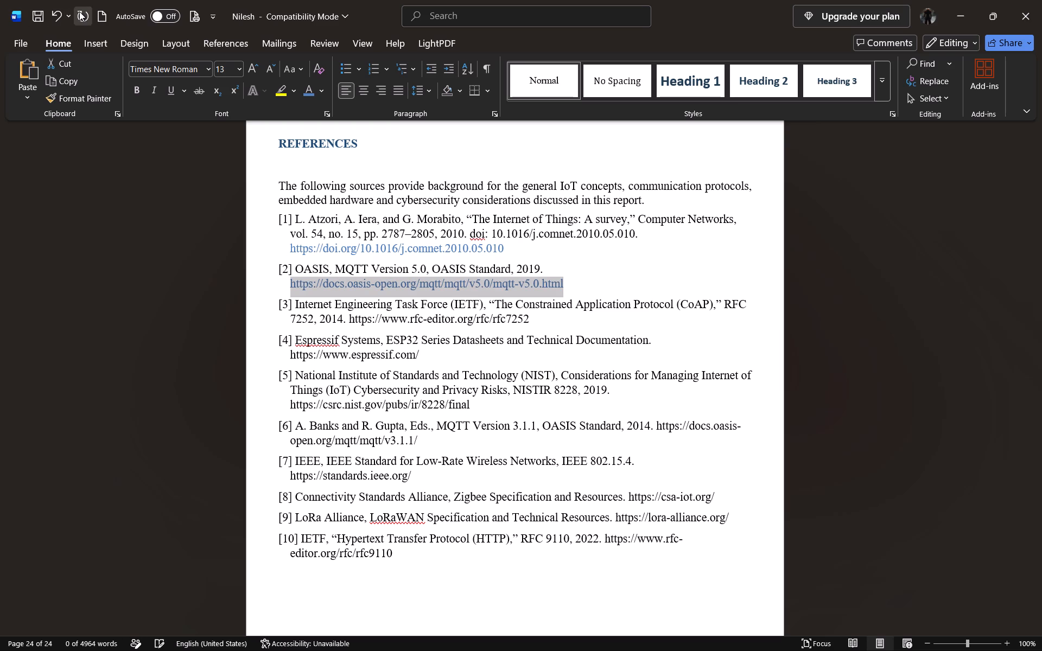
Apply the same blue font colour to the rfc-editor.org URL in reference [3].
{"action": "left_click", "coordinate": [348, 319]}
{"action": "left_click_drag", "start_coordinate": [348, 319], "coordinate": [518, 317]}
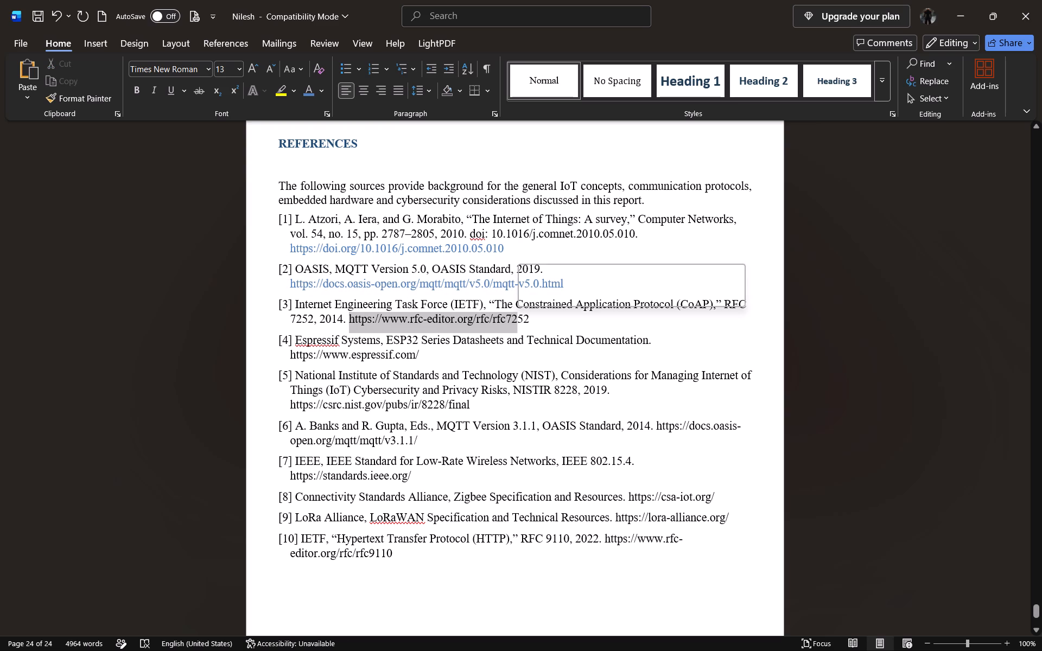
{"action": "left_click", "coordinate": [530, 317]}
{"action": "left_click_drag", "start_coordinate": [530, 317], "coordinate": [360, 323]}
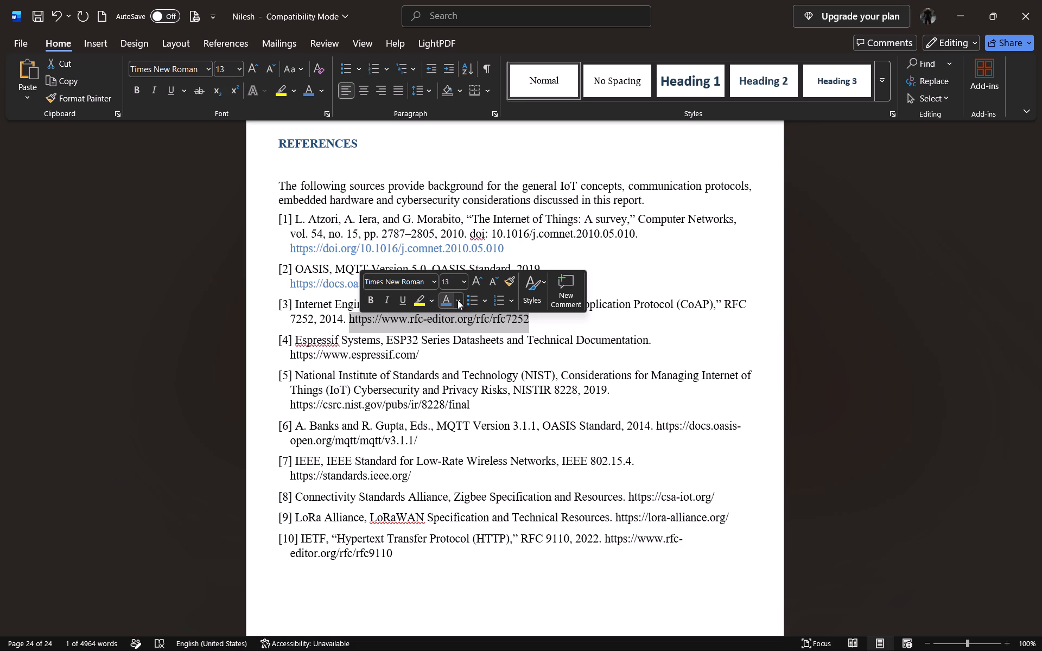
{"action": "left_click", "coordinate": [446, 300]}
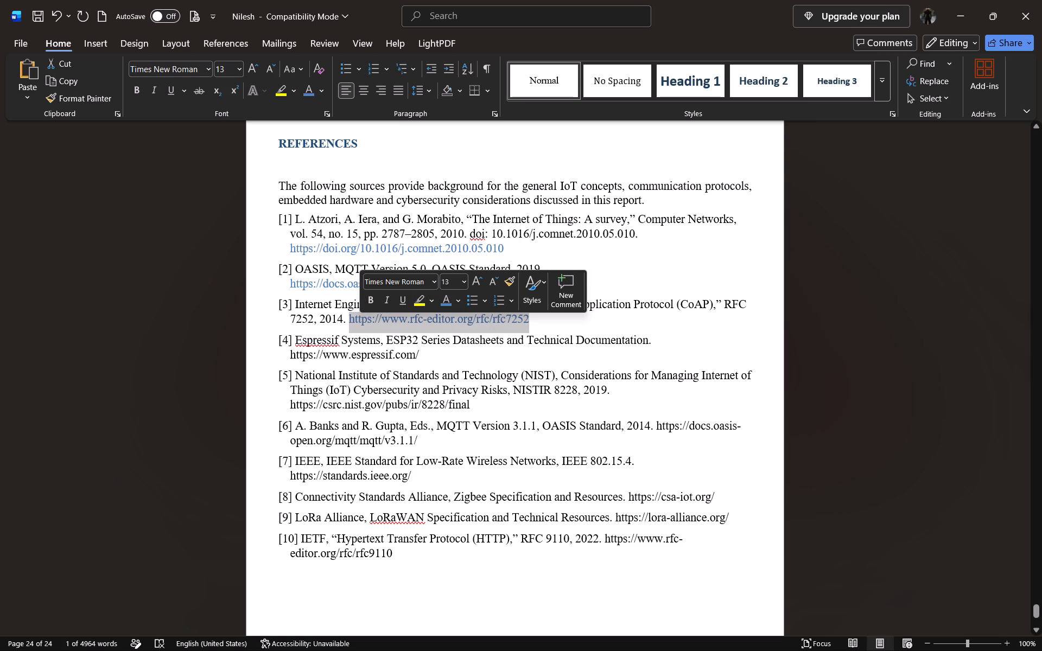
Apply the same blue font colour to the espressif.com URL in reference [4].
{"action": "left_click", "coordinate": [284, 358]}
{"action": "left_click_drag", "start_coordinate": [284, 358], "coordinate": [378, 361]}
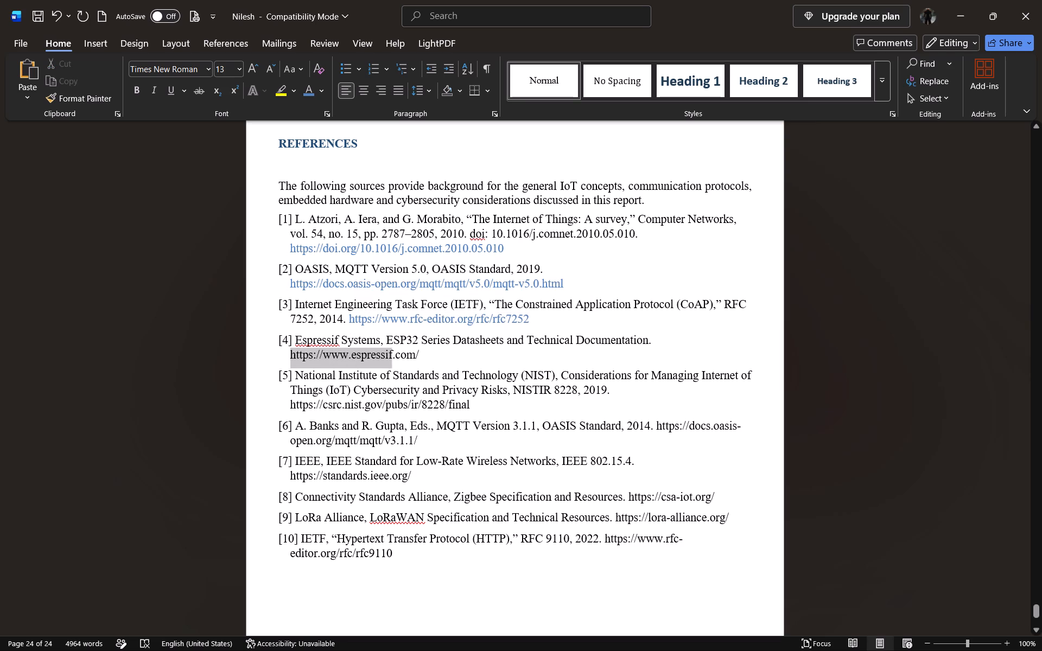
{"action": "left_click_drag", "start_coordinate": [378, 361], "coordinate": [437, 358]}
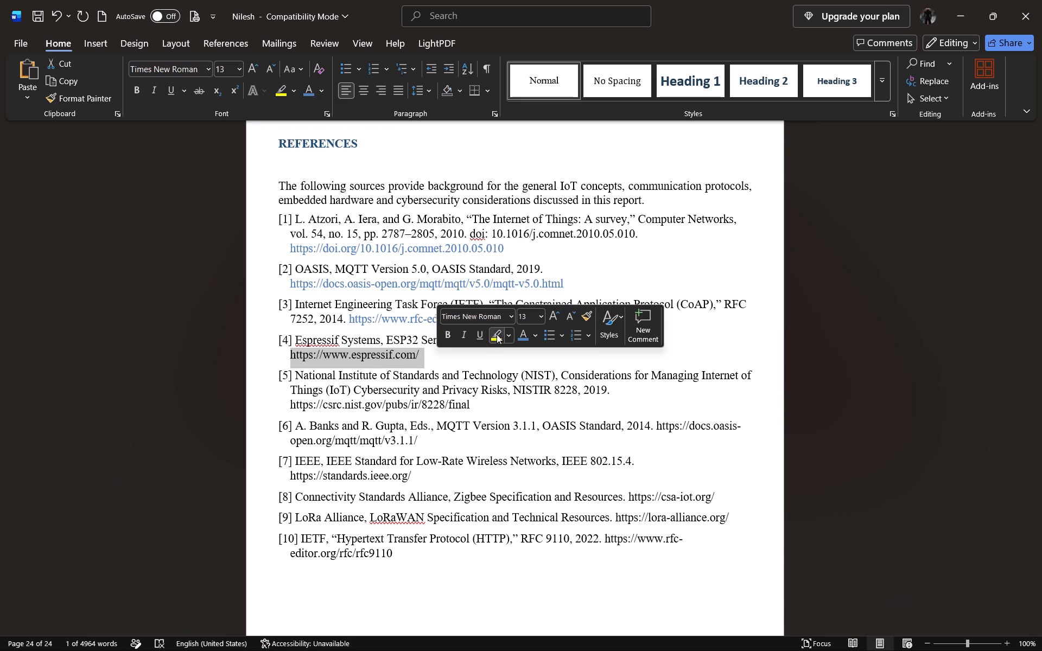
{"action": "left_click", "coordinate": [523, 334]}
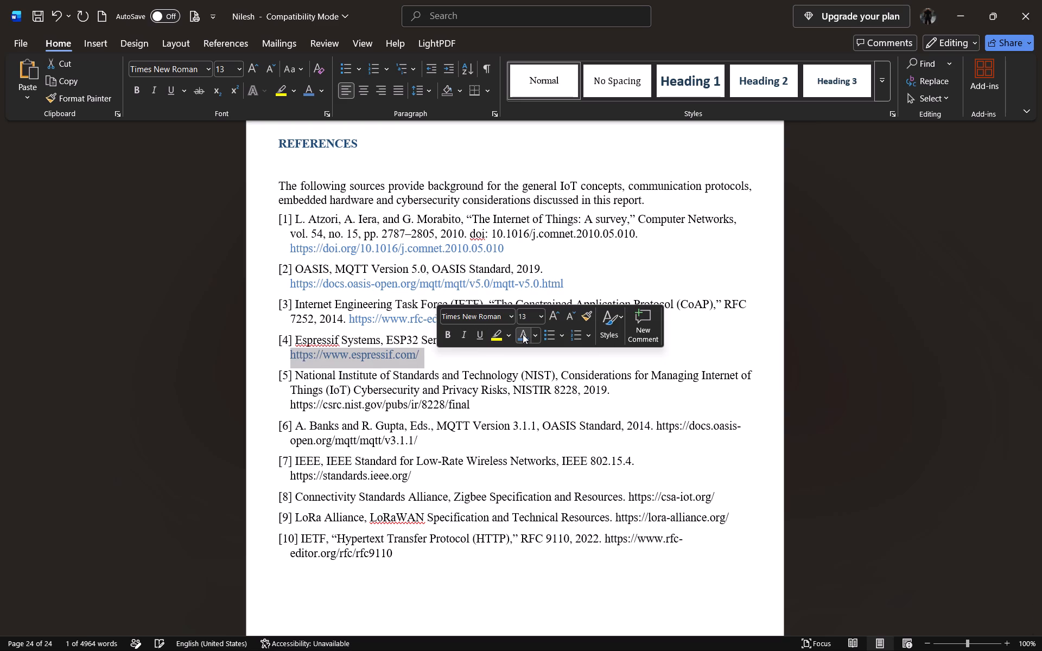
Apply the same blue font colour to the csrc.nist.gov URL in reference [5].
{"action": "left_click", "coordinate": [282, 406]}
{"action": "left_click", "coordinate": [282, 406]}
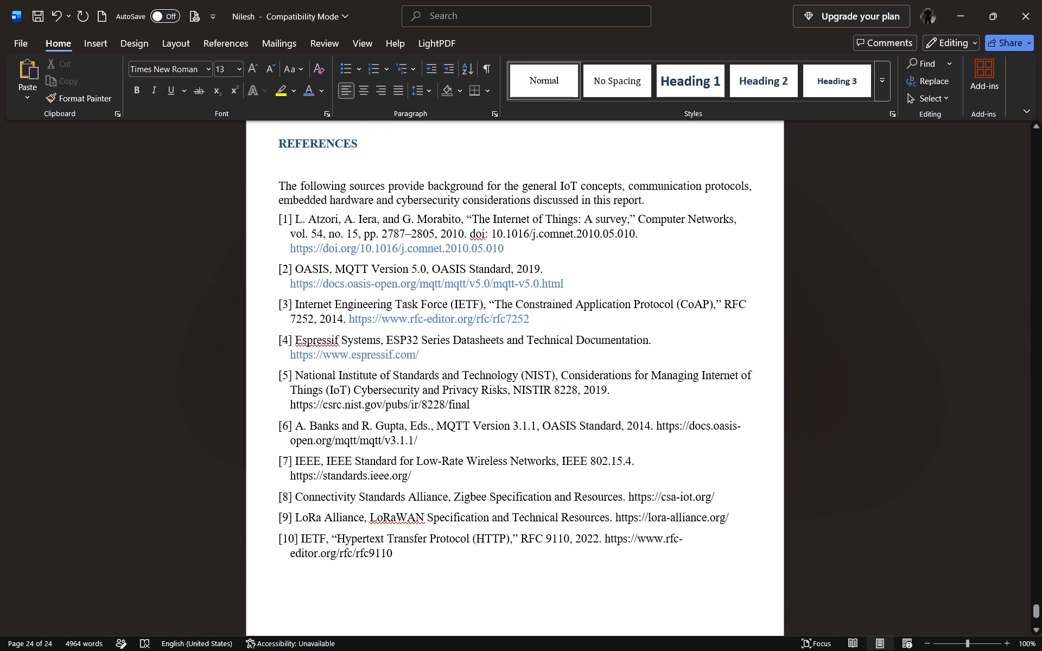
{"action": "left_click_drag", "start_coordinate": [282, 406], "coordinate": [466, 406]}
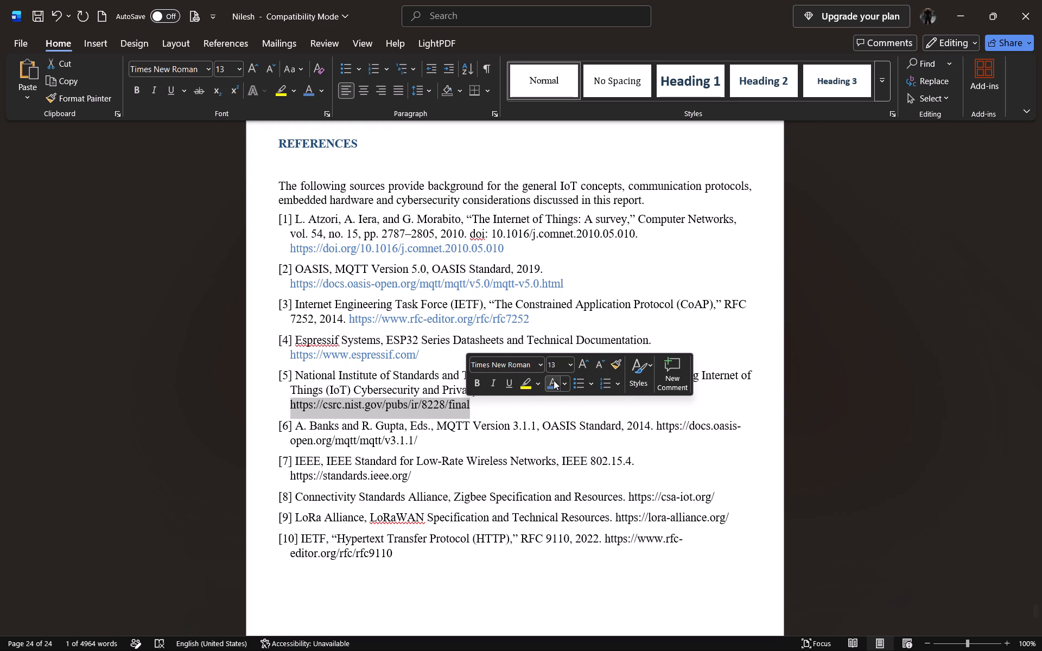
{"action": "left_click", "coordinate": [553, 380]}
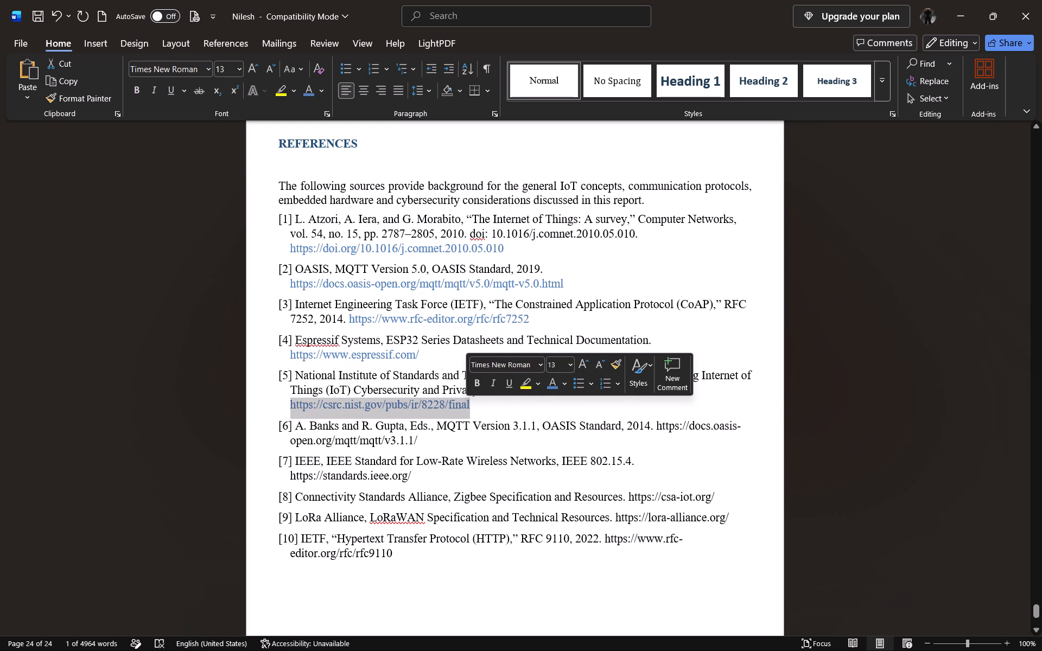
Insert a line break before the docs.oasis-open.org URL in reference [6] so it starts on its own line.
{"action": "left_click", "coordinate": [653, 426]}
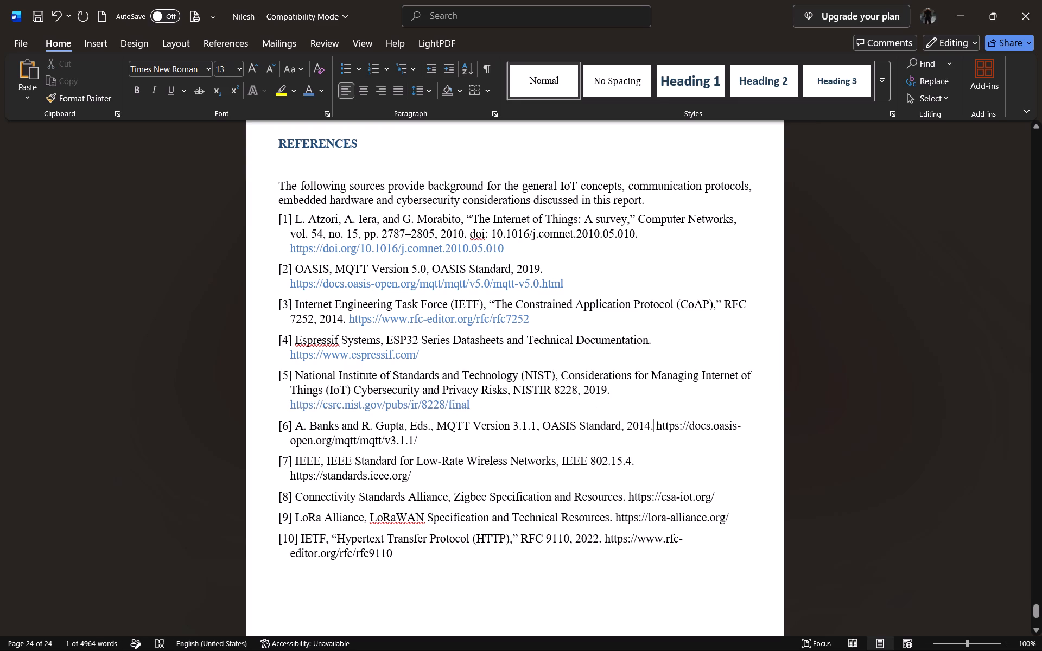
{"action": "key", "text": "Right"}
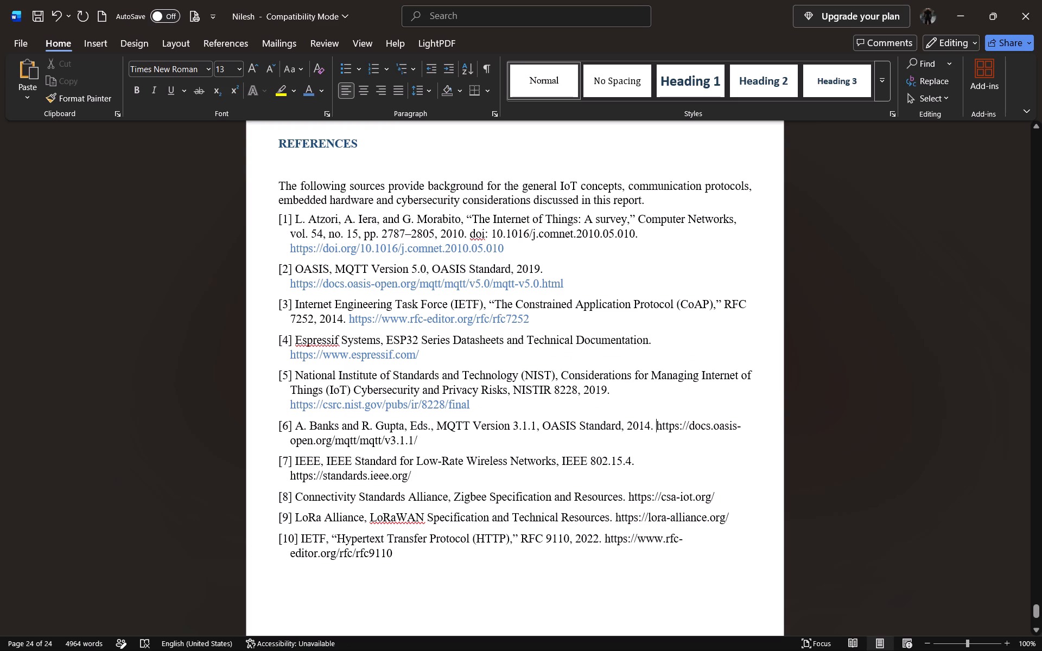
{"action": "key", "text": "shift+Return"}
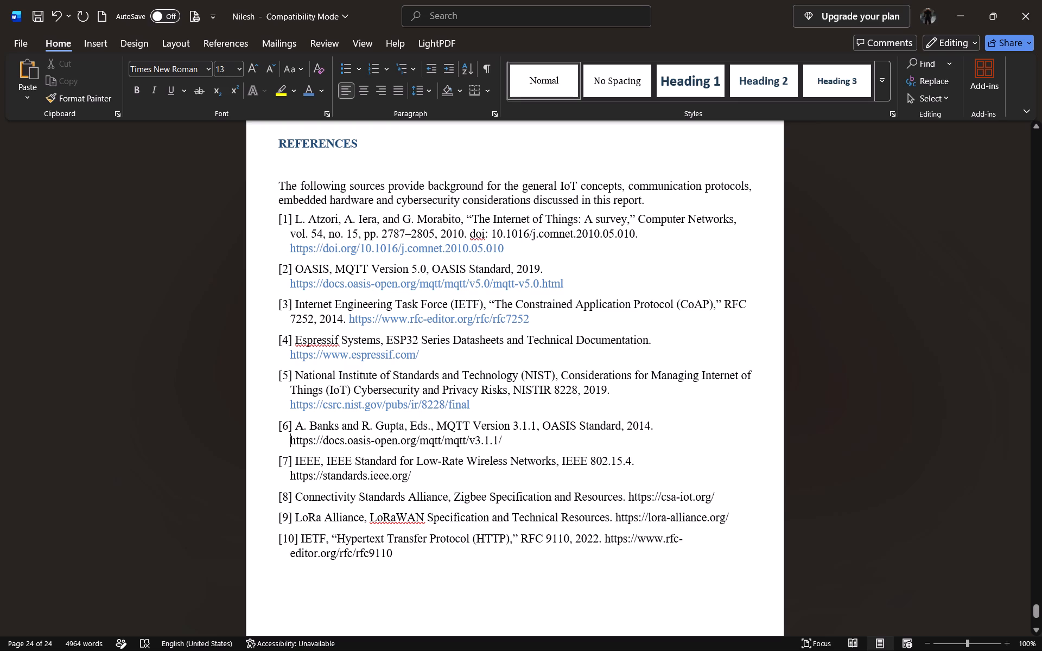
Apply the same blue font colour to the docs.oasis-open.org URL in reference [6].
{"action": "left_click", "coordinate": [314, 441]}
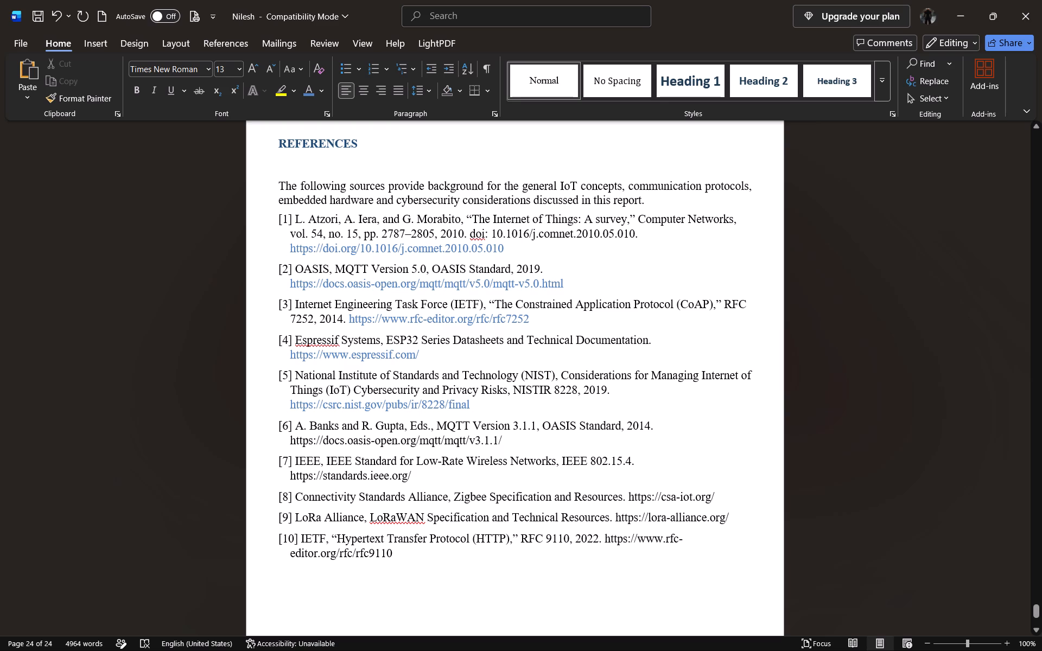
{"action": "left_click", "coordinate": [282, 441]}
{"action": "left_click_drag", "start_coordinate": [282, 441], "coordinate": [324, 452]}
{"action": "left_click_drag", "start_coordinate": [324, 452], "coordinate": [502, 439]}
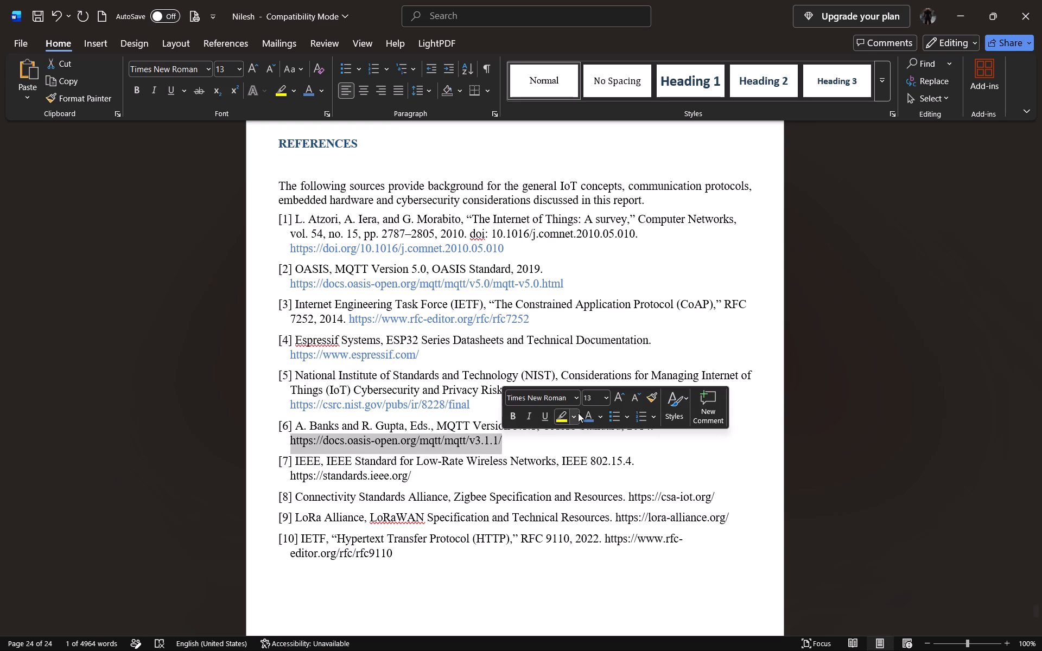
{"action": "left_click", "coordinate": [583, 415]}
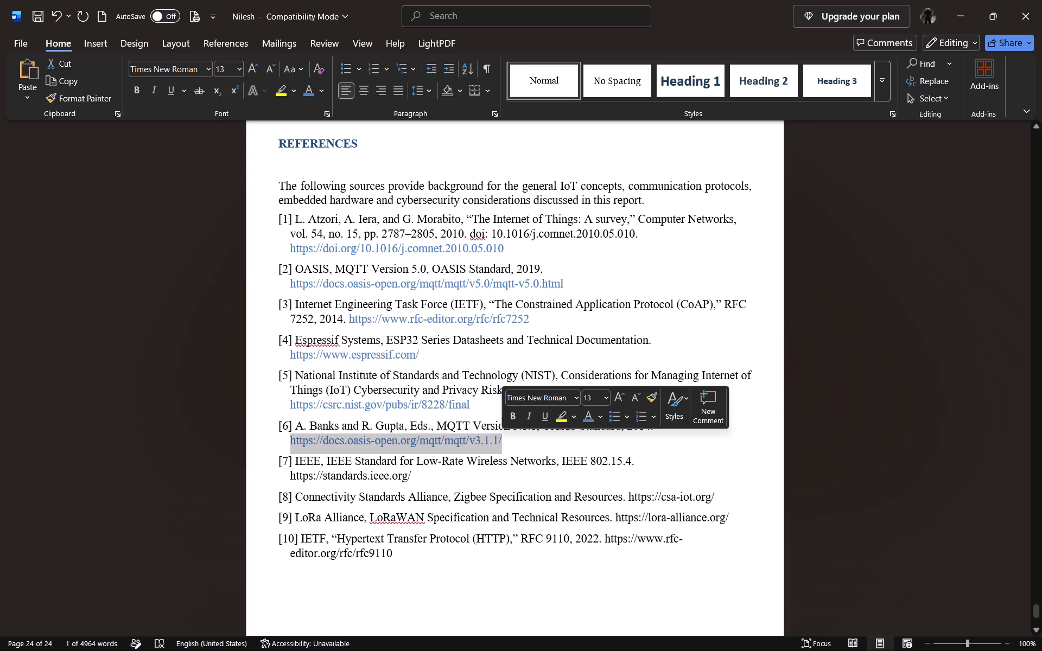
Apply the same blue font colour to the standards.ieee.org URL in reference [7].
{"action": "left_click", "coordinate": [285, 478]}
{"action": "left_click_drag", "start_coordinate": [285, 478], "coordinate": [413, 473]}
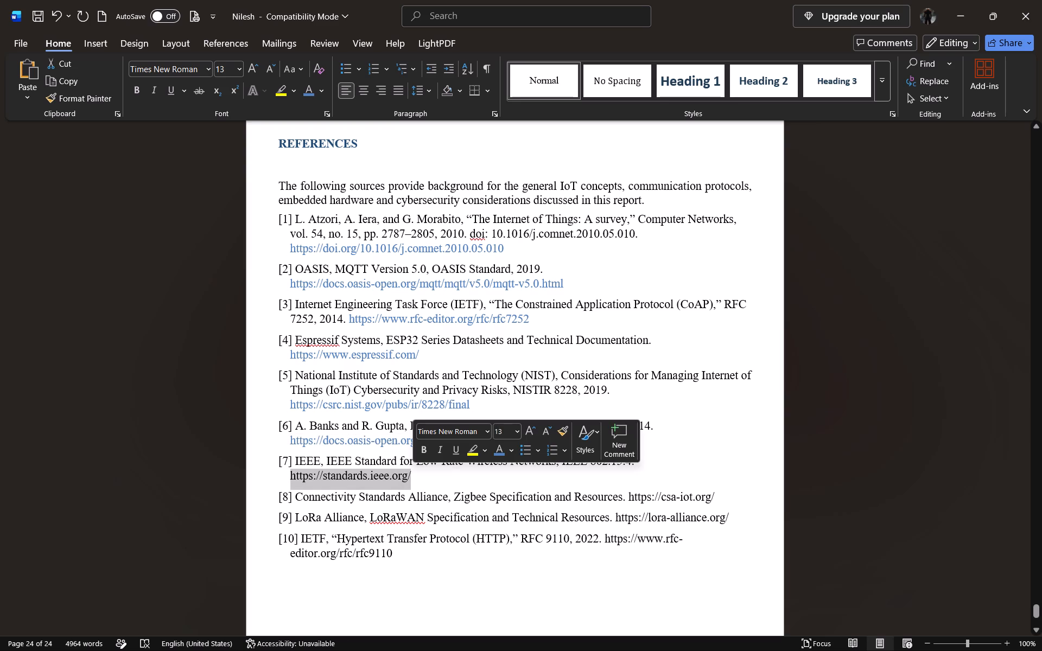
{"action": "left_click", "coordinate": [498, 450]}
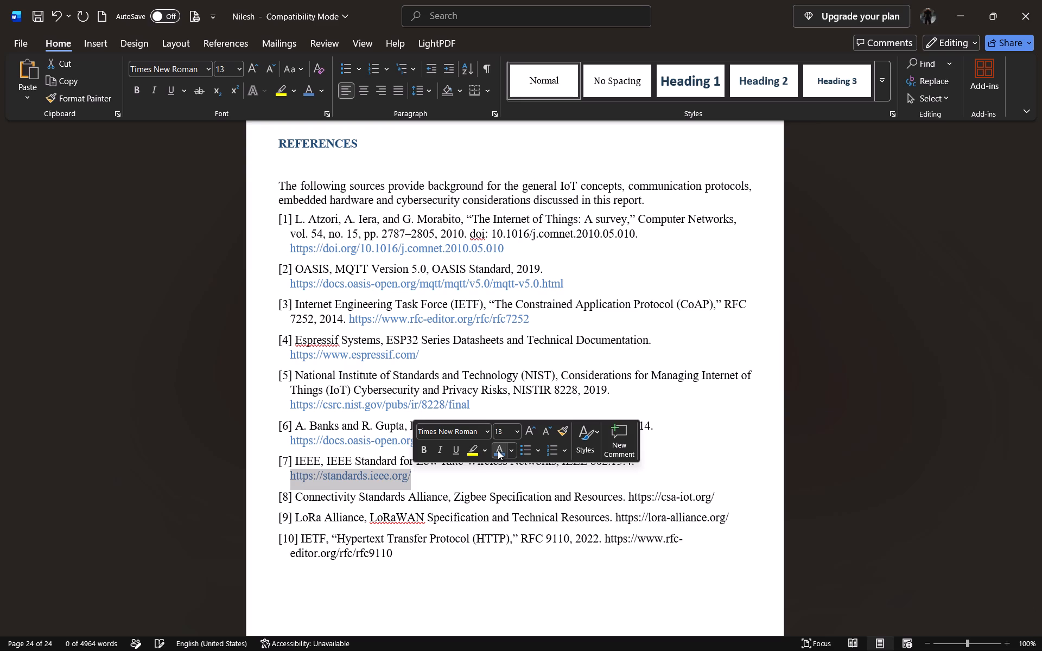
Apply the same blue font colour to the csa-iot.org URL in reference [8].
{"action": "left_click", "coordinate": [626, 494]}
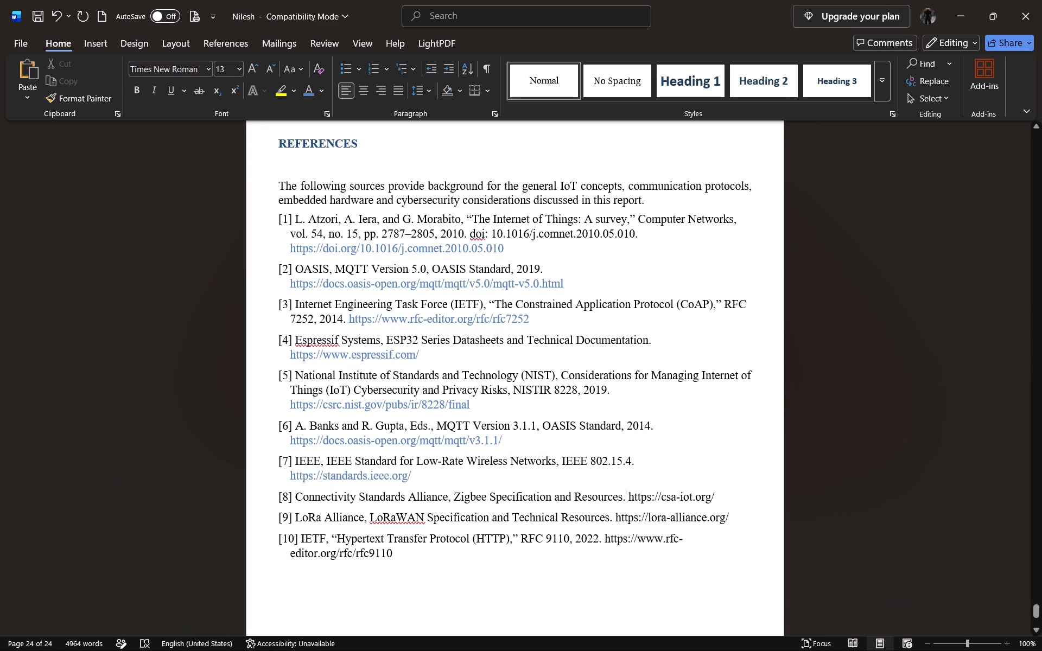
{"action": "left_click", "coordinate": [629, 497]}
{"action": "left_click_drag", "start_coordinate": [629, 497], "coordinate": [647, 502]}
{"action": "left_click_drag", "start_coordinate": [647, 502], "coordinate": [722, 502]}
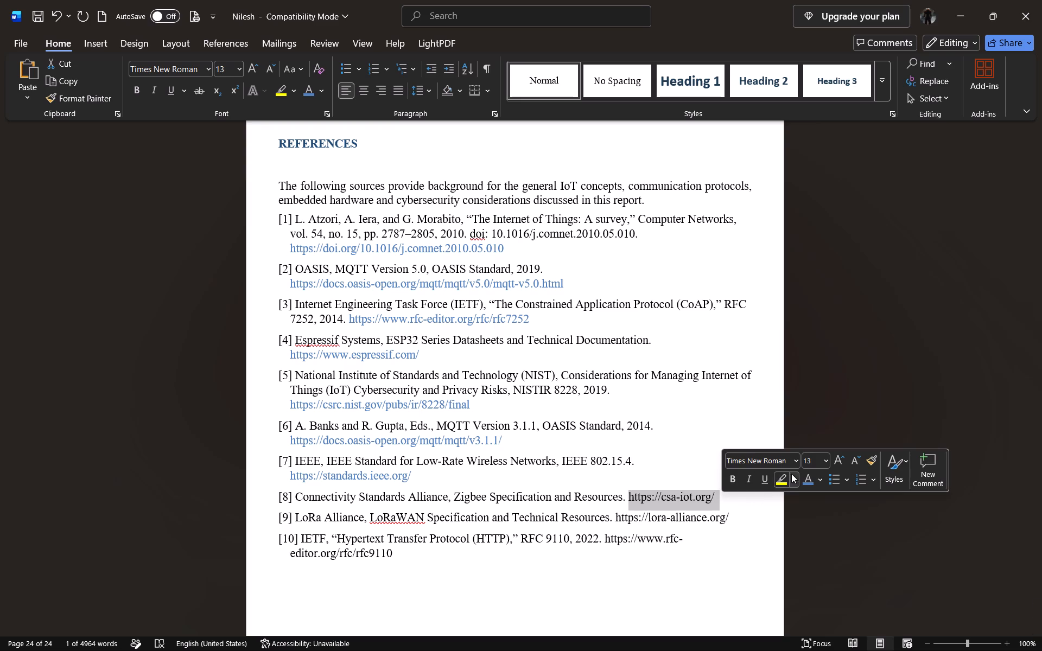
{"action": "left_click", "coordinate": [805, 476]}
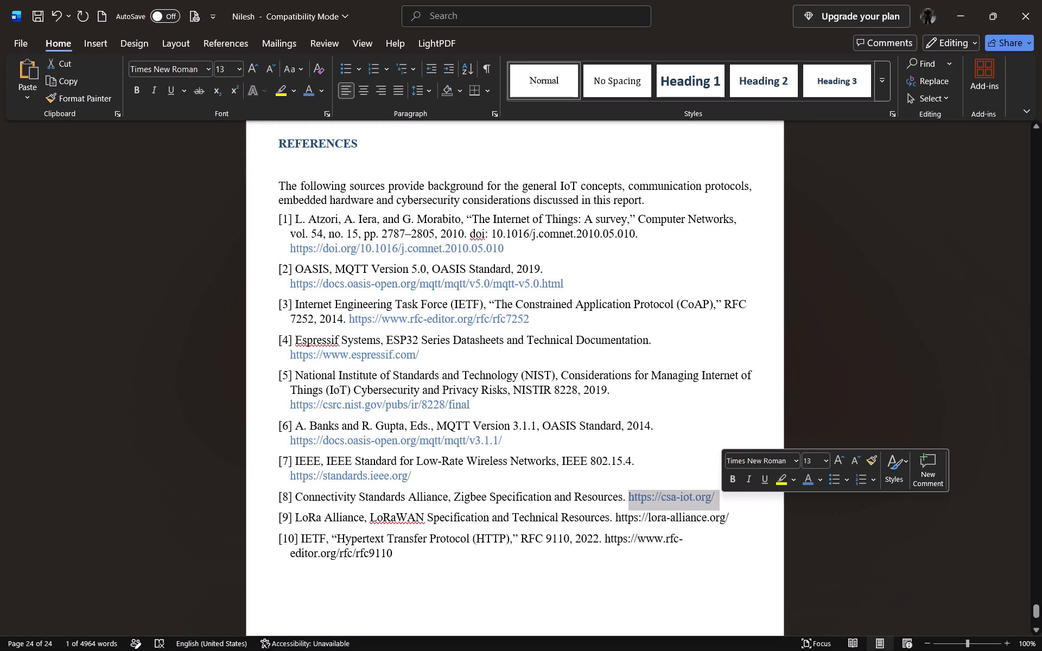
Apply the same blue font colour to the lora-alliance.org URL in reference [9].
{"action": "left_click", "coordinate": [612, 516]}
{"action": "left_click_drag", "start_coordinate": [612, 516], "coordinate": [683, 528]}
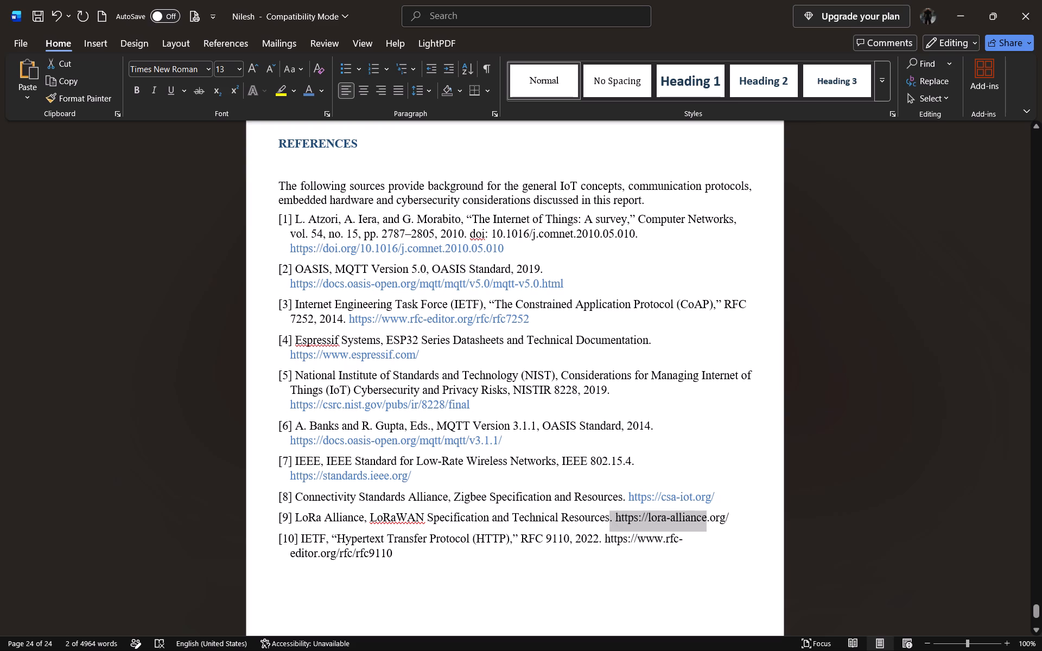
{"action": "left_click", "coordinate": [609, 514]}
{"action": "left_click_drag", "start_coordinate": [613, 516], "coordinate": [686, 538]}
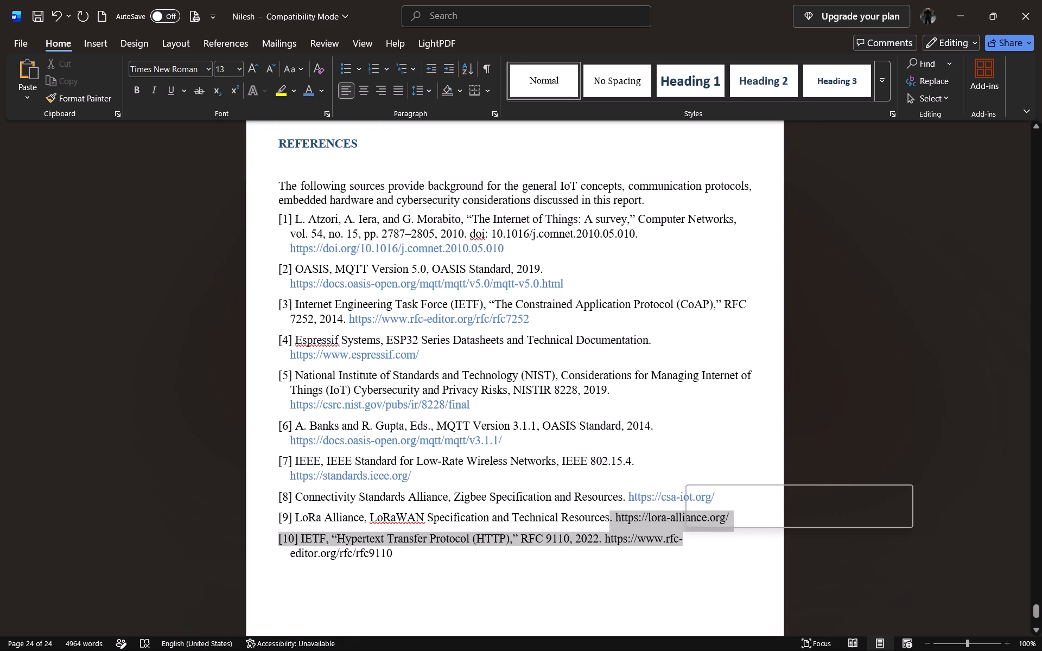
{"action": "left_click", "coordinate": [686, 538]}
{"action": "left_click_drag", "start_coordinate": [730, 523], "coordinate": [694, 516]}
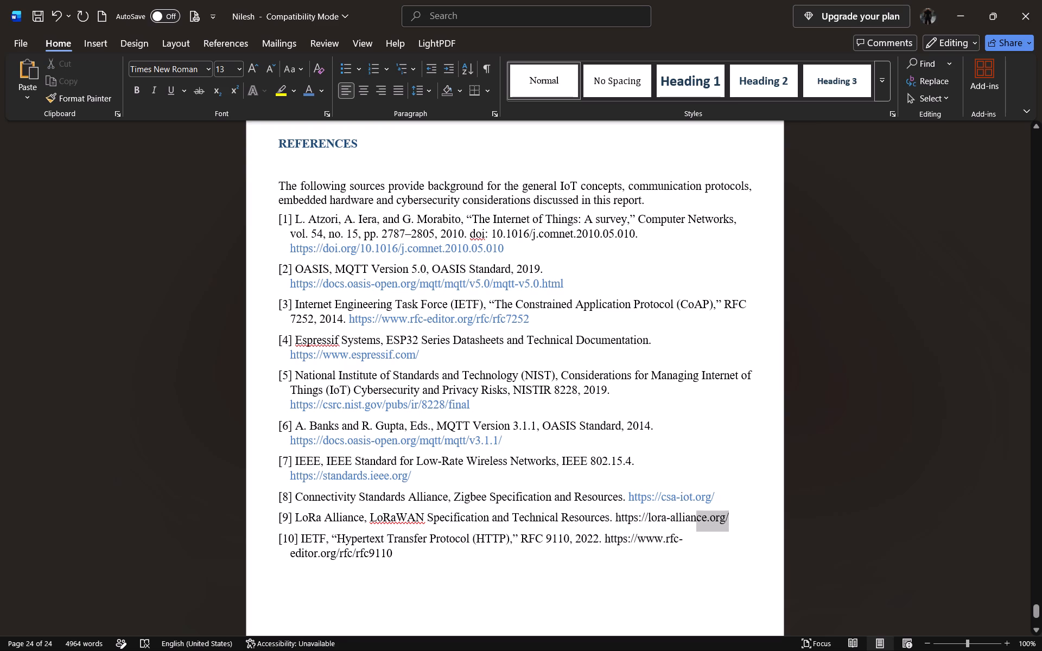
{"action": "left_click_drag", "start_coordinate": [694, 516], "coordinate": [632, 516]}
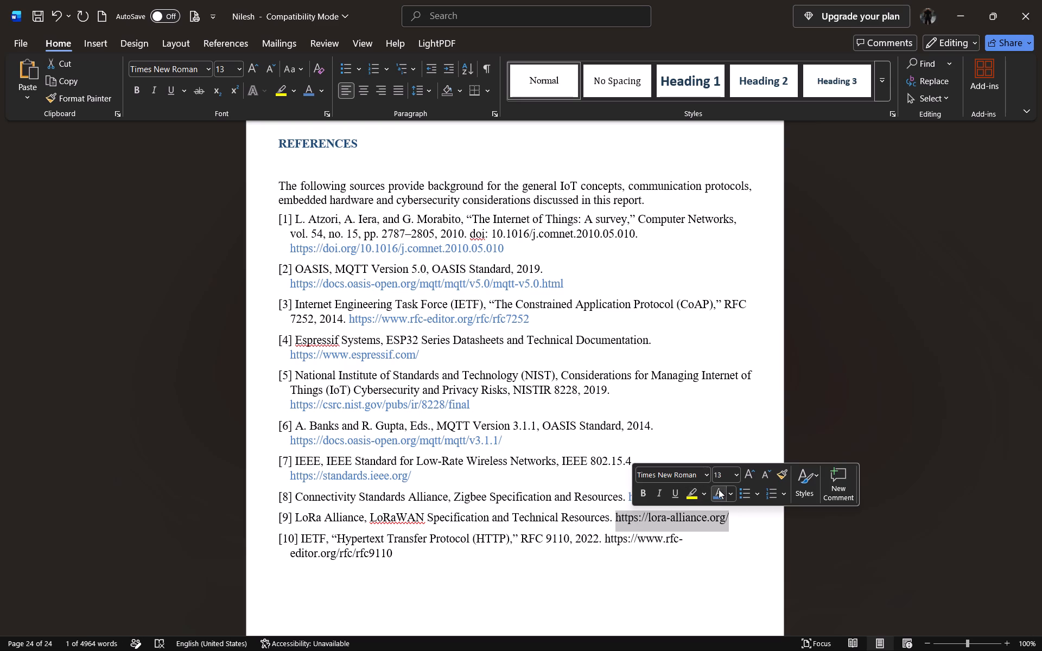
{"action": "left_click", "coordinate": [719, 489]}
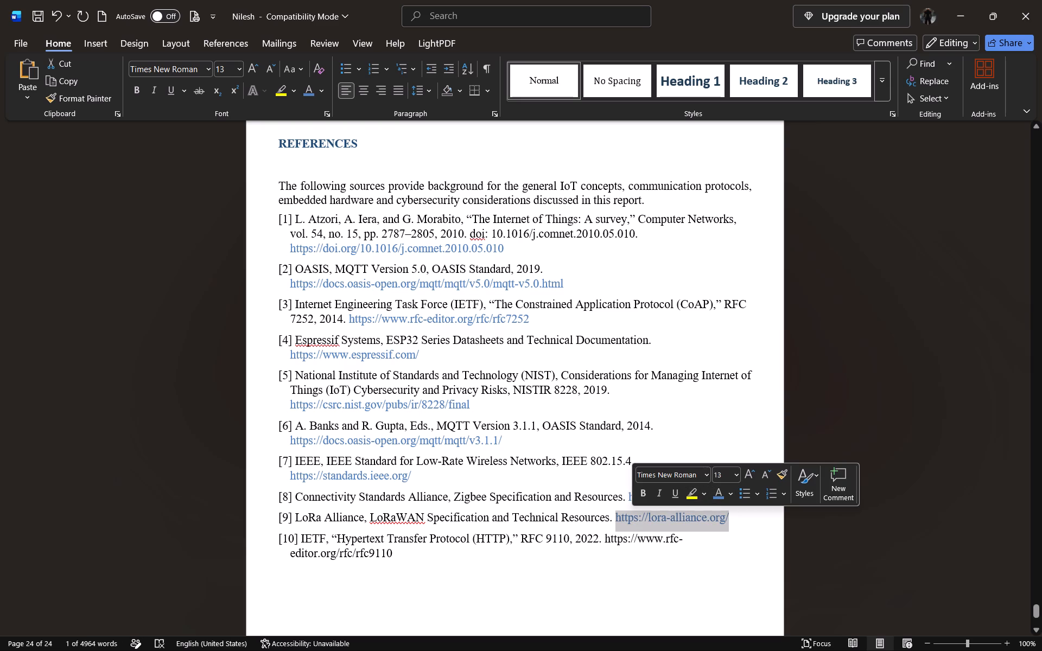
Insert a line break before the rfc-editor.org URL in reference [10] so it starts on its own line.
{"action": "left_click", "coordinate": [606, 539]}
{"action": "left_click", "coordinate": [606, 539]}
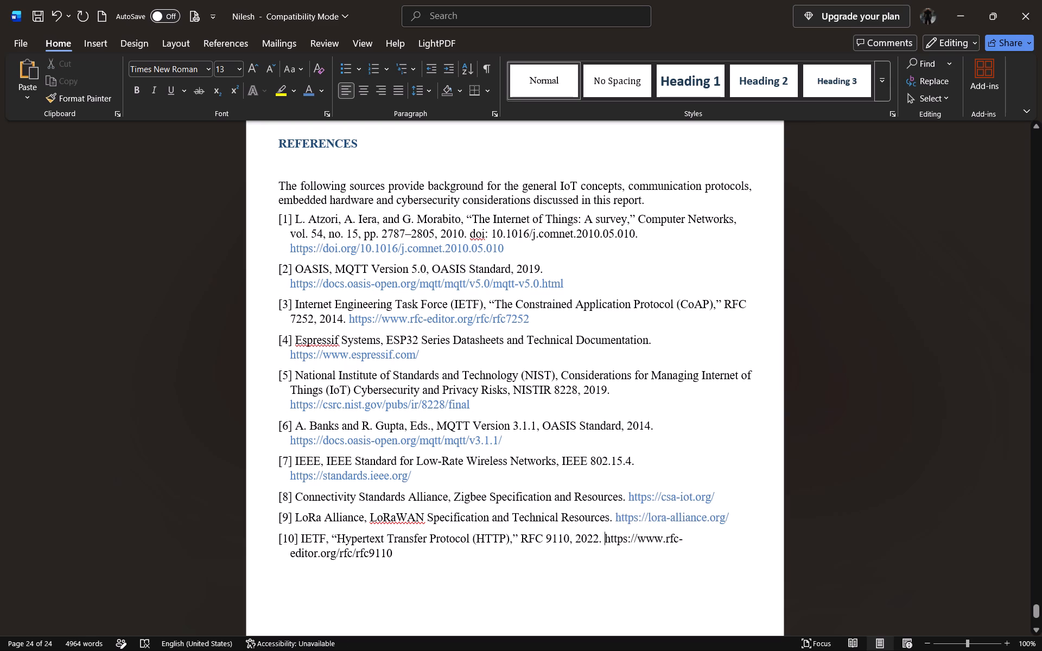
{"action": "key", "text": "shift+Return"}
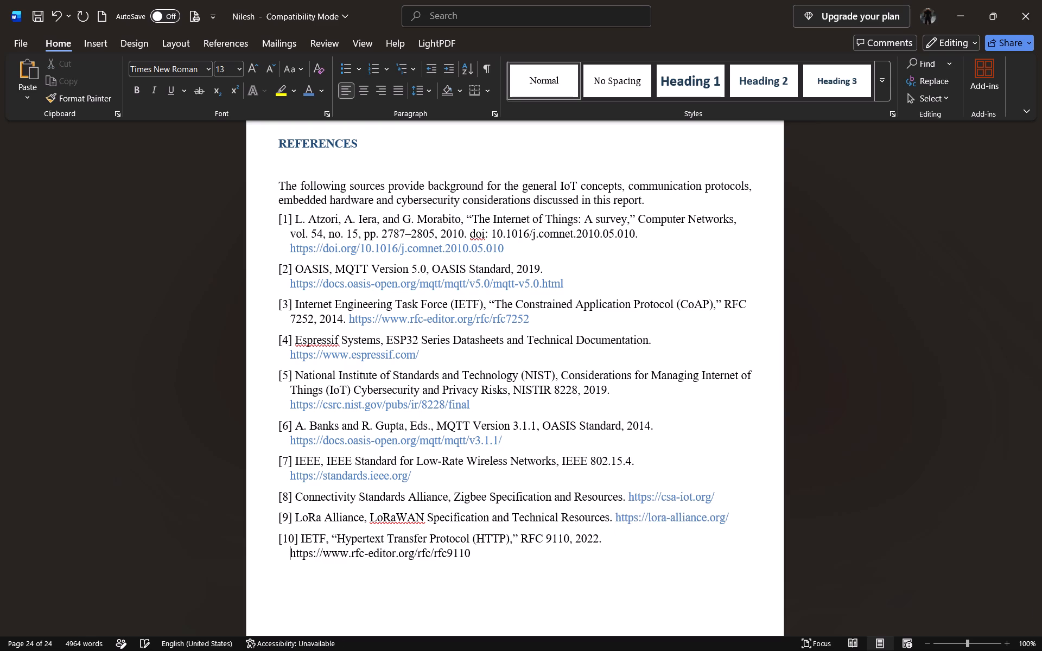
Apply the same blue font colour to the rfc-editor.org URL in reference [10] and deselect it.
{"action": "left_click_drag", "start_coordinate": [486, 563], "coordinate": [418, 560]}
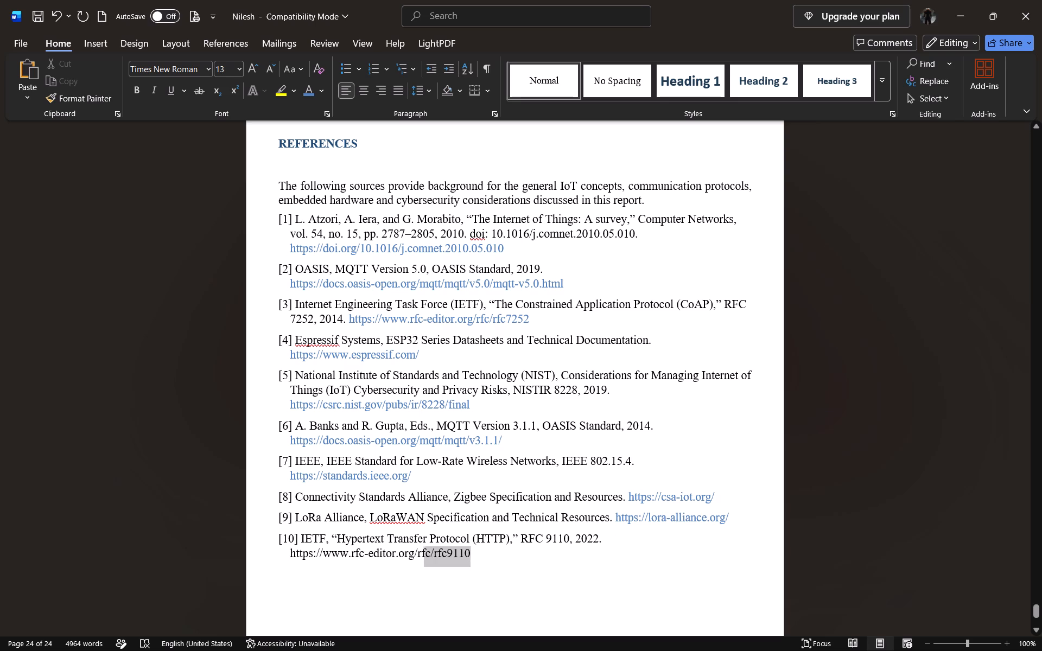
{"action": "left_click_drag", "start_coordinate": [418, 560], "coordinate": [270, 555]}
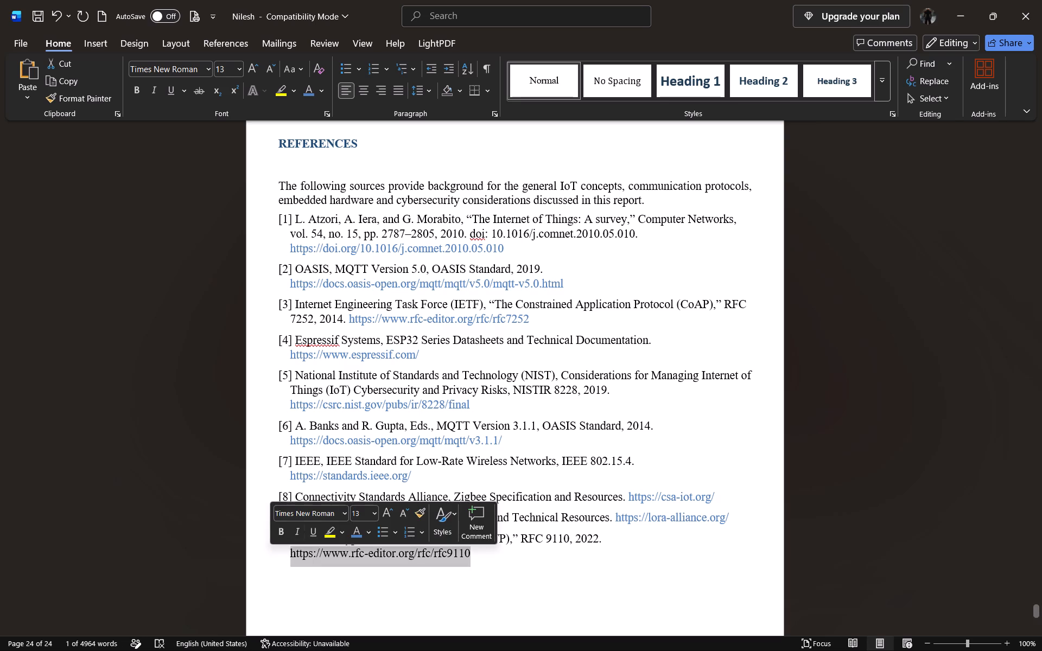
{"action": "left_click", "coordinate": [358, 532]}
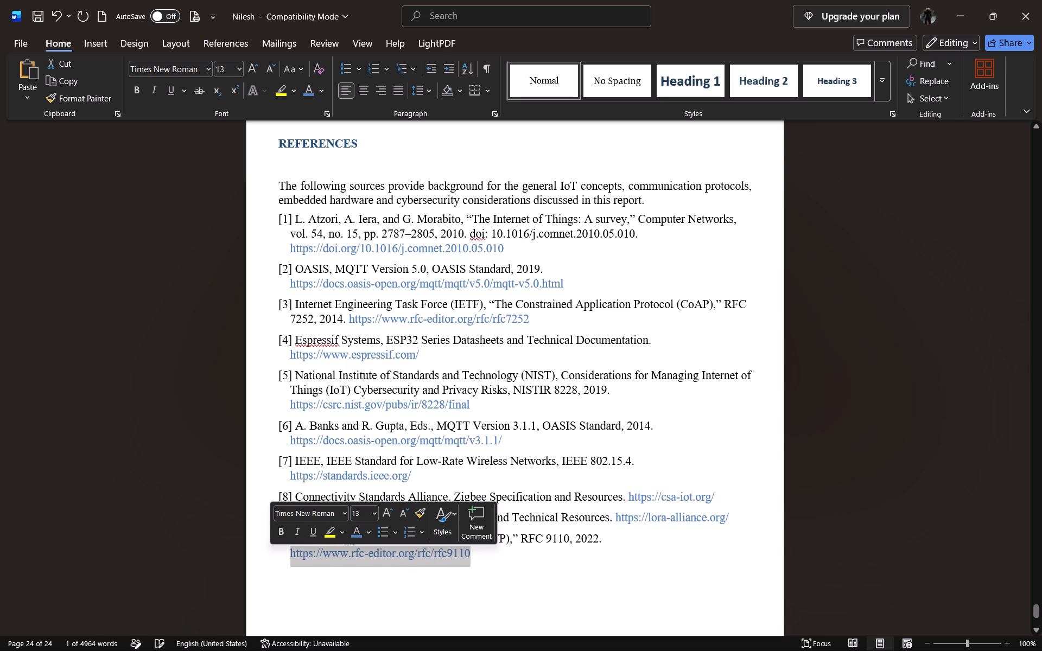
{"action": "left_click", "coordinate": [591, 593]}
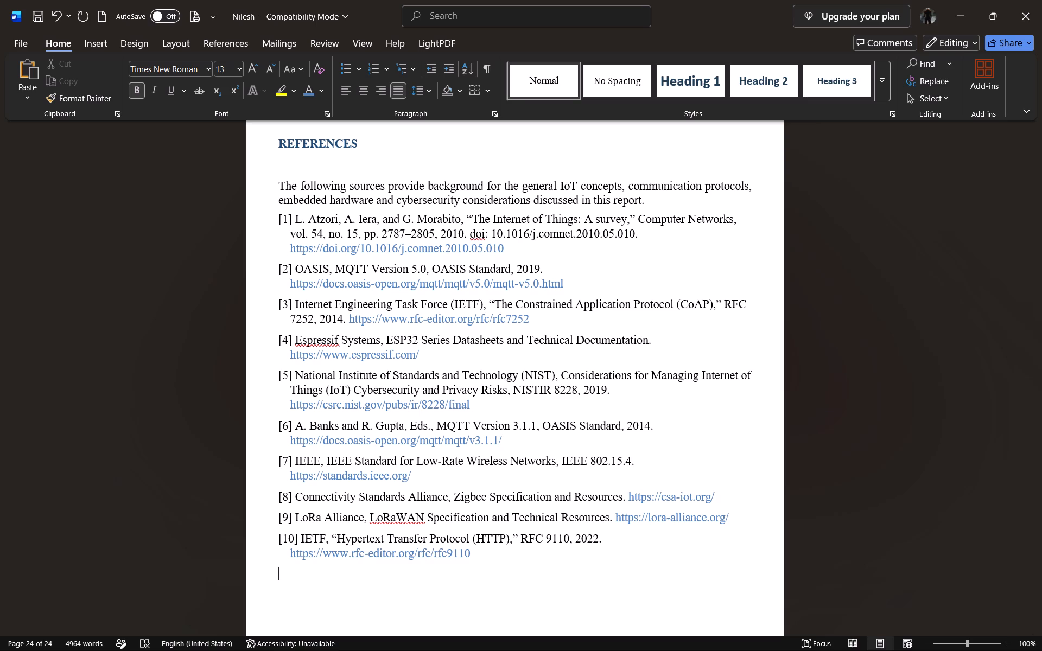
Review the report from the title page through the certificate, abstract, acknowledgement, list of figures and table of contents for layout.
{"action": "scroll", "coordinate": [591, 593], "scroll_direction": "down", "scroll_amount": 5}
{"action": "scroll", "coordinate": [591, 593], "scroll_direction": "up", "scroll_amount": 10}
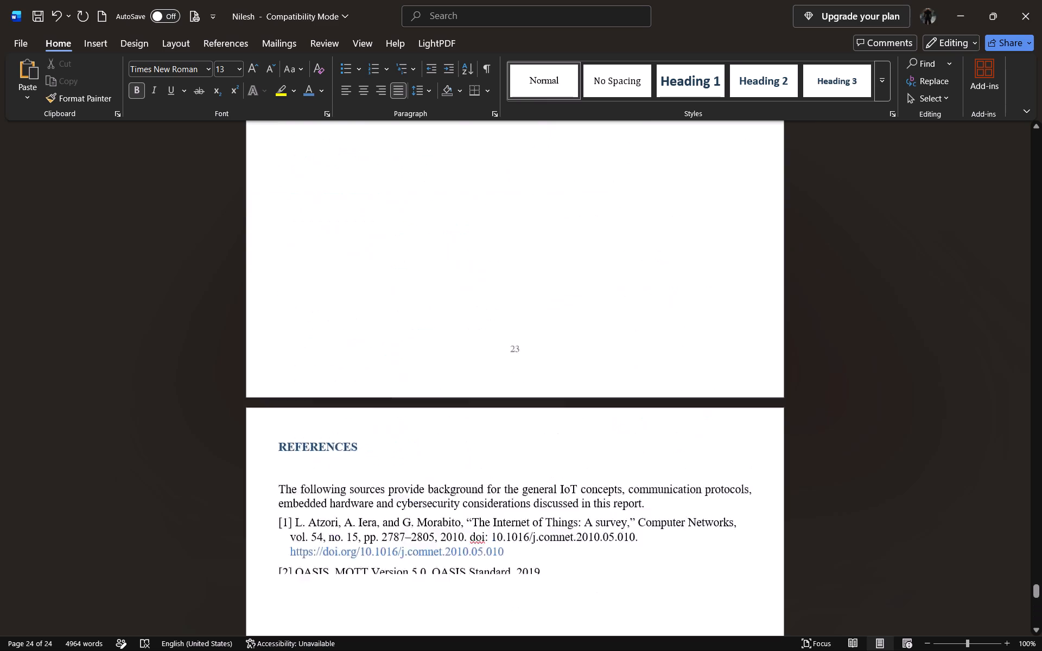
{"action": "scroll", "coordinate": [591, 593], "scroll_direction": "up", "scroll_amount": 18}
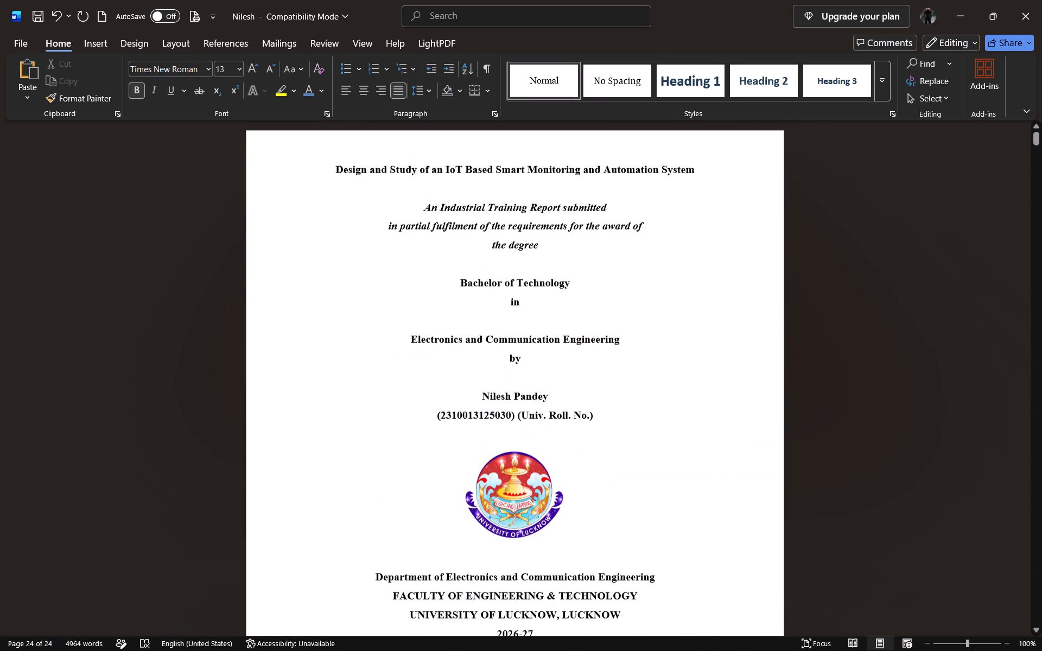
{"action": "scroll", "coordinate": [591, 593], "scroll_direction": "down", "scroll_amount": 5}
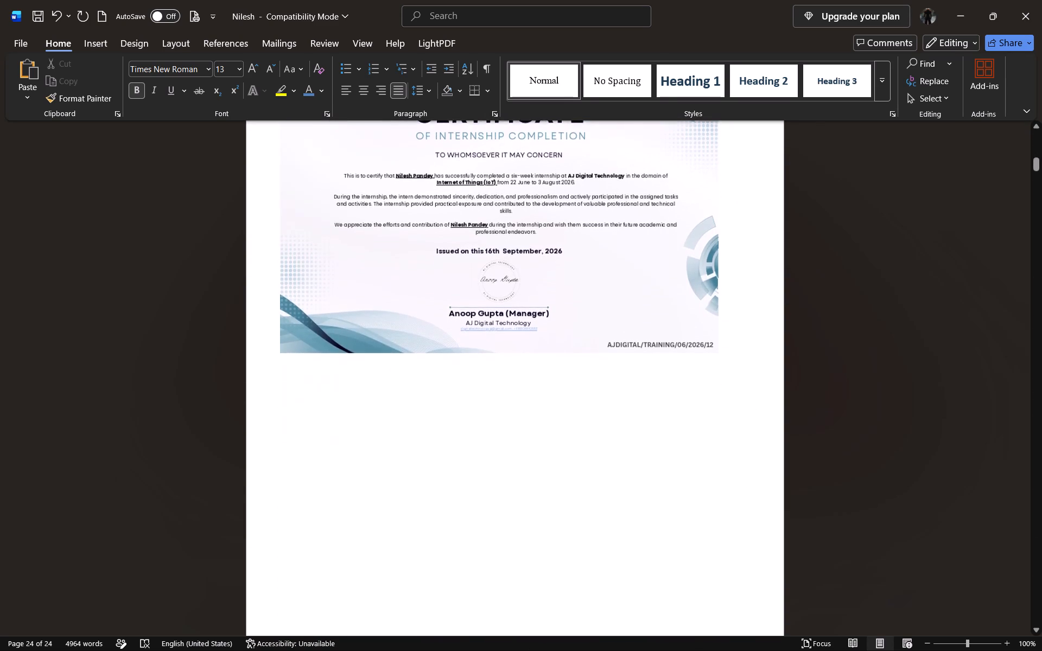
{"action": "scroll", "coordinate": [591, 593], "scroll_direction": "down", "scroll_amount": 2}
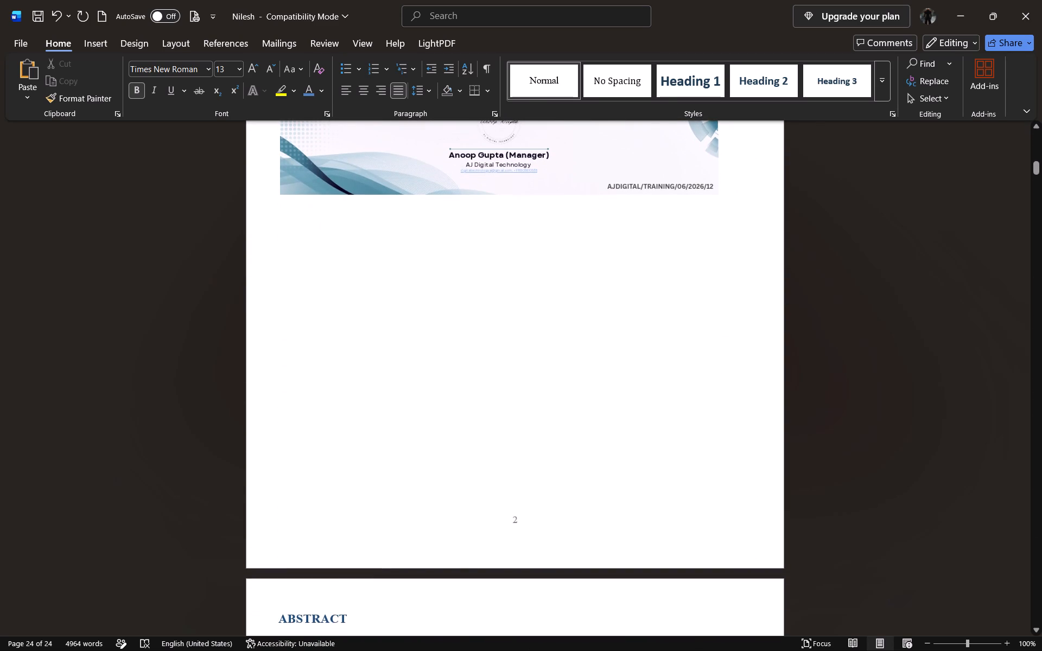
{"action": "scroll", "coordinate": [591, 593], "scroll_direction": "down", "scroll_amount": 5}
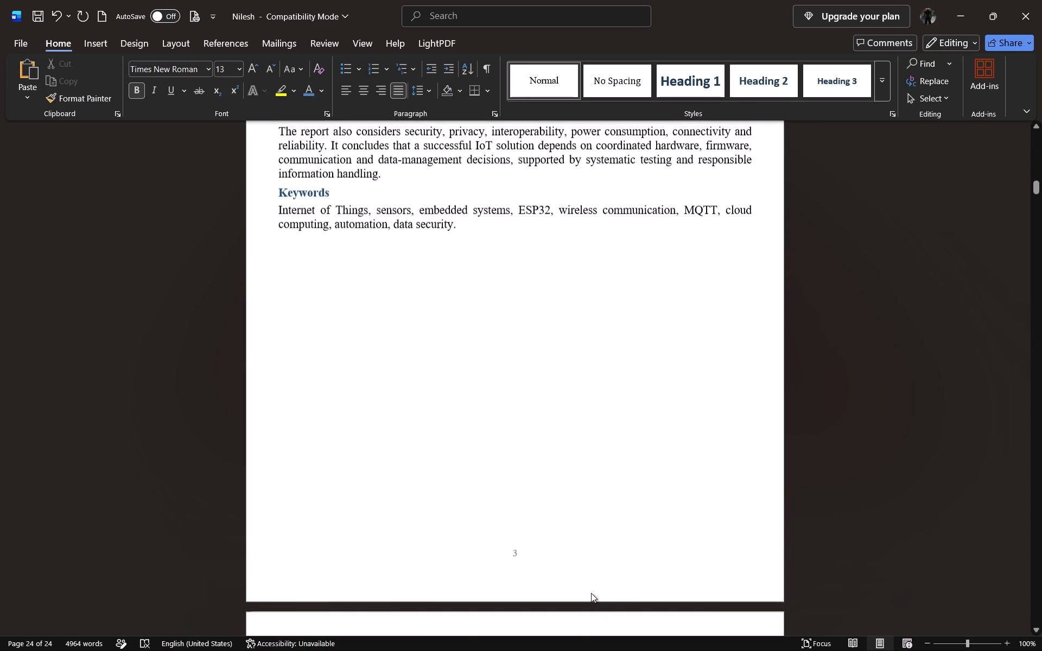
{"action": "scroll", "coordinate": [591, 593], "scroll_direction": "down", "scroll_amount": 6}
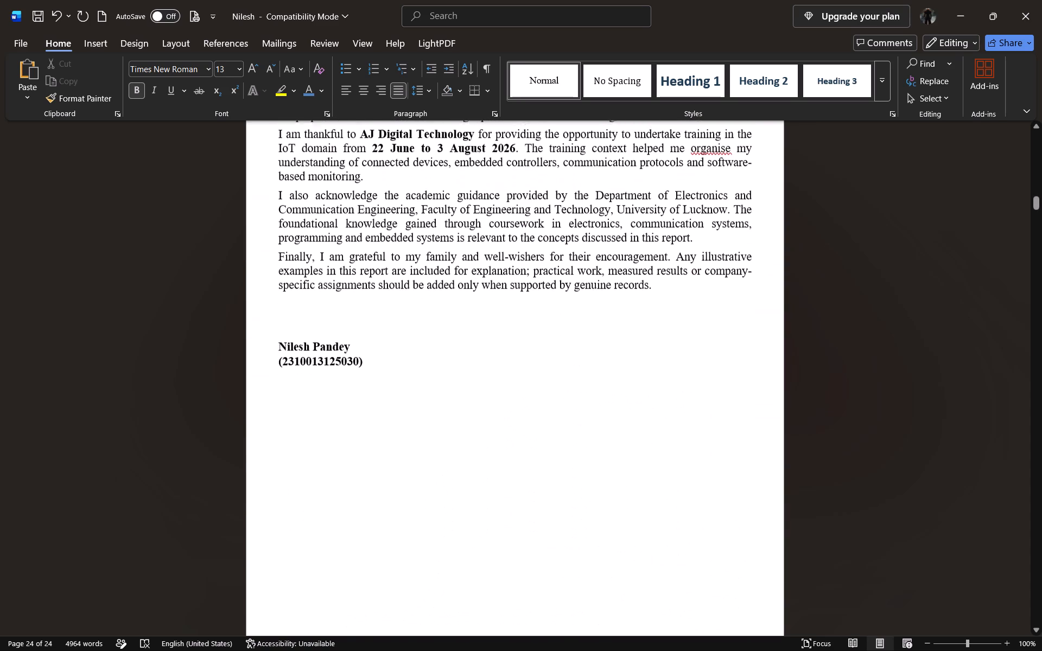
{"action": "scroll", "coordinate": [591, 593], "scroll_direction": "down", "scroll_amount": 2}
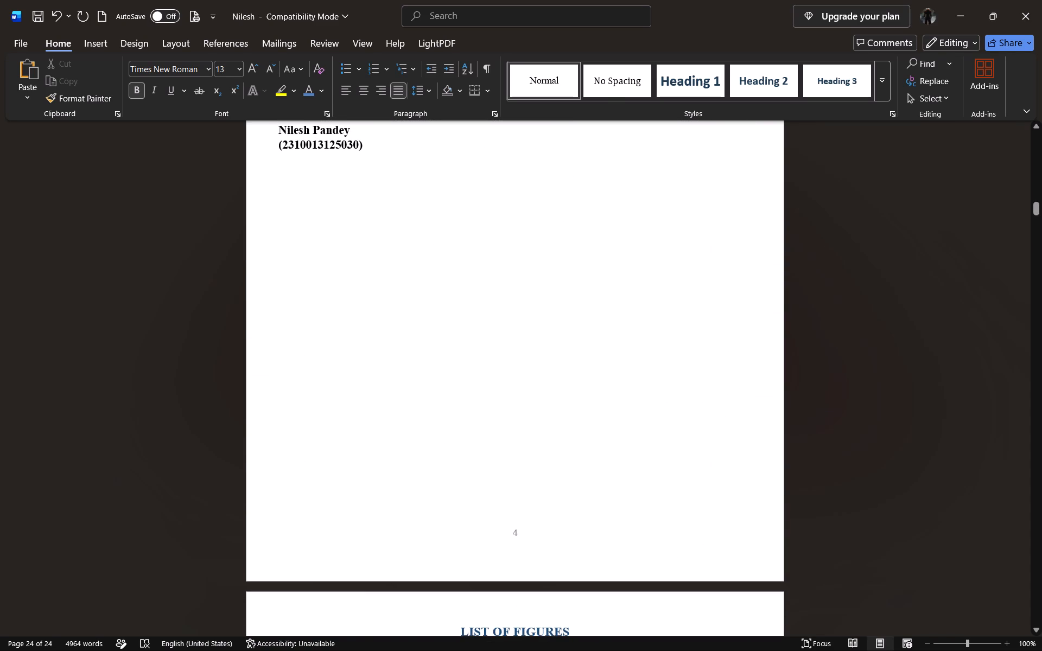
{"action": "scroll", "coordinate": [591, 593], "scroll_direction": "down", "scroll_amount": 2}
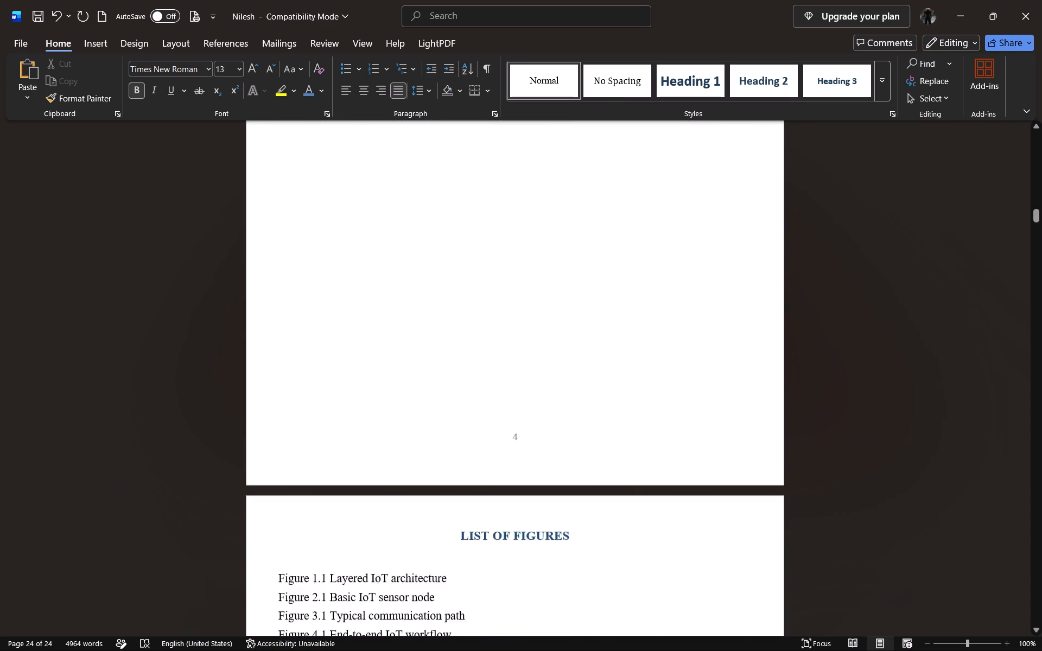
{"action": "scroll", "coordinate": [591, 593], "scroll_direction": "down", "scroll_amount": 6}
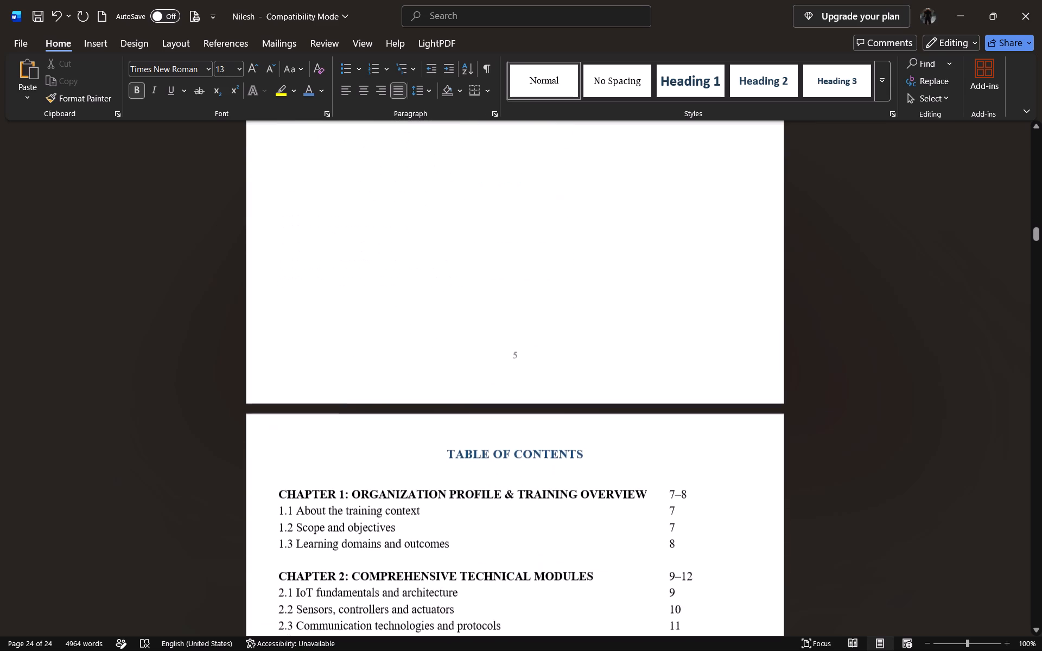
{"action": "scroll", "coordinate": [591, 593], "scroll_direction": "down", "scroll_amount": 5}
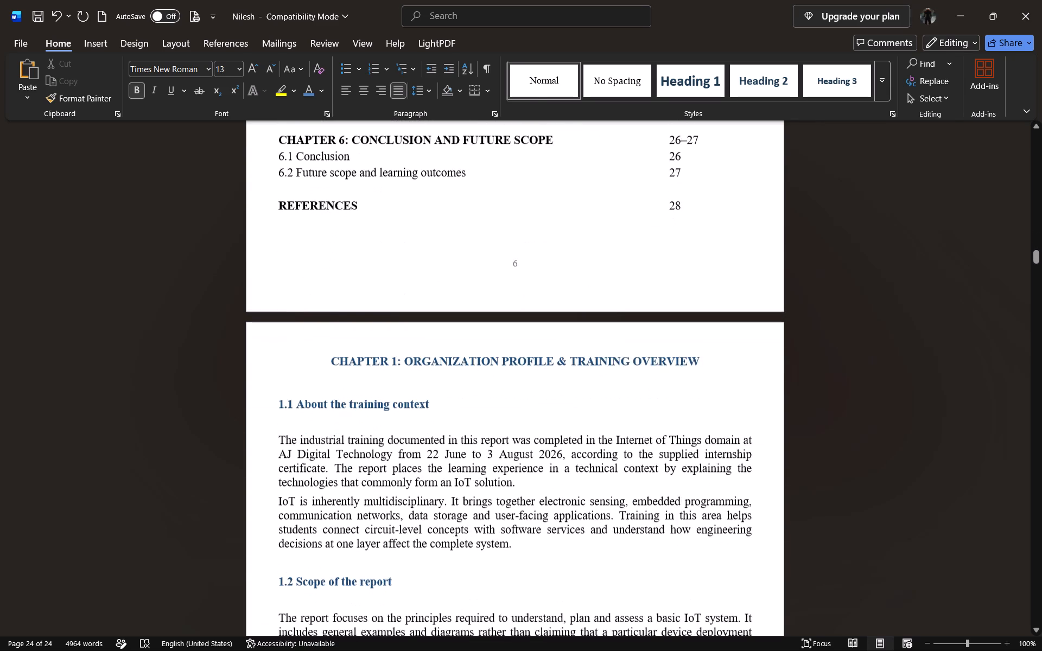
Check headings, figure captions, Table 2.1 and page breaks throughout Chapters 1 and 2.
{"action": "scroll", "coordinate": [591, 593], "scroll_direction": "down", "scroll_amount": 6}
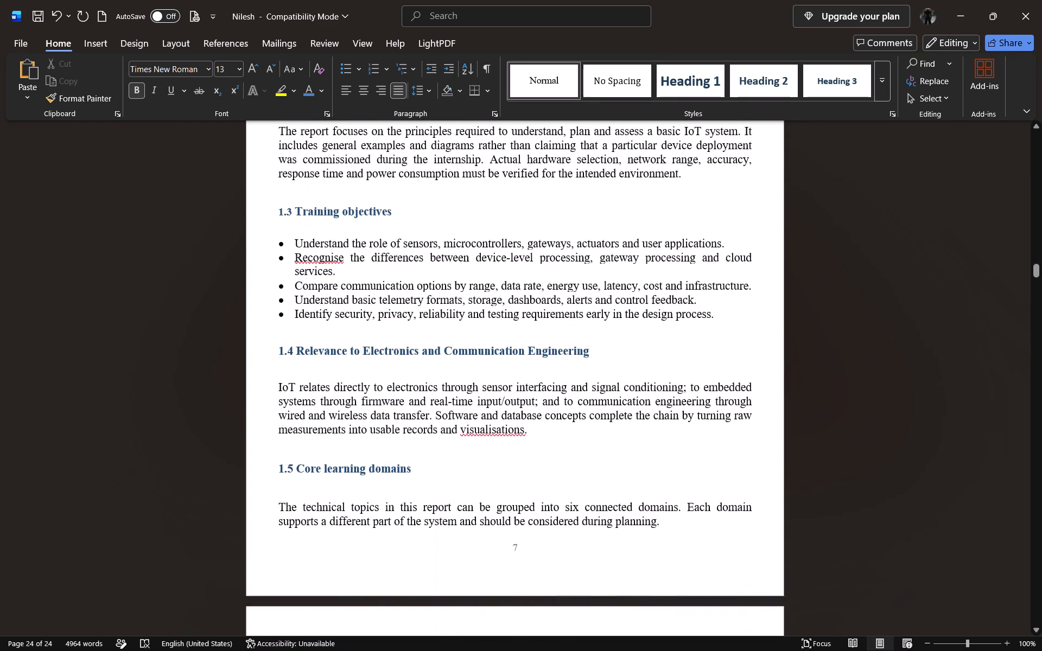
{"action": "scroll", "coordinate": [591, 593], "scroll_direction": "down", "scroll_amount": 2}
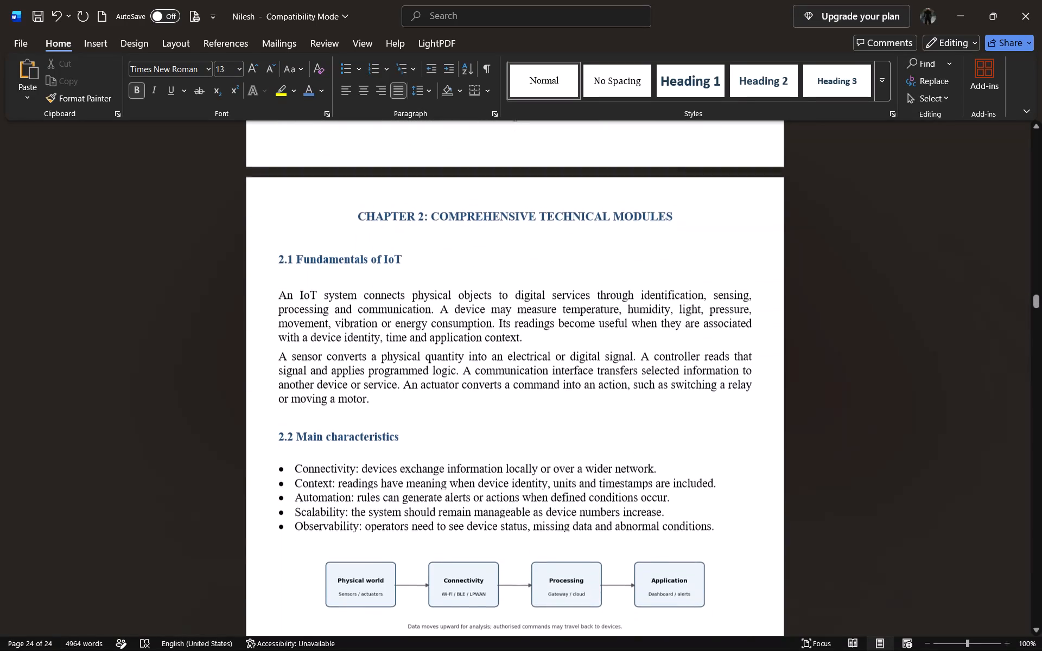
{"action": "scroll", "coordinate": [591, 593], "scroll_direction": "down", "scroll_amount": 4}
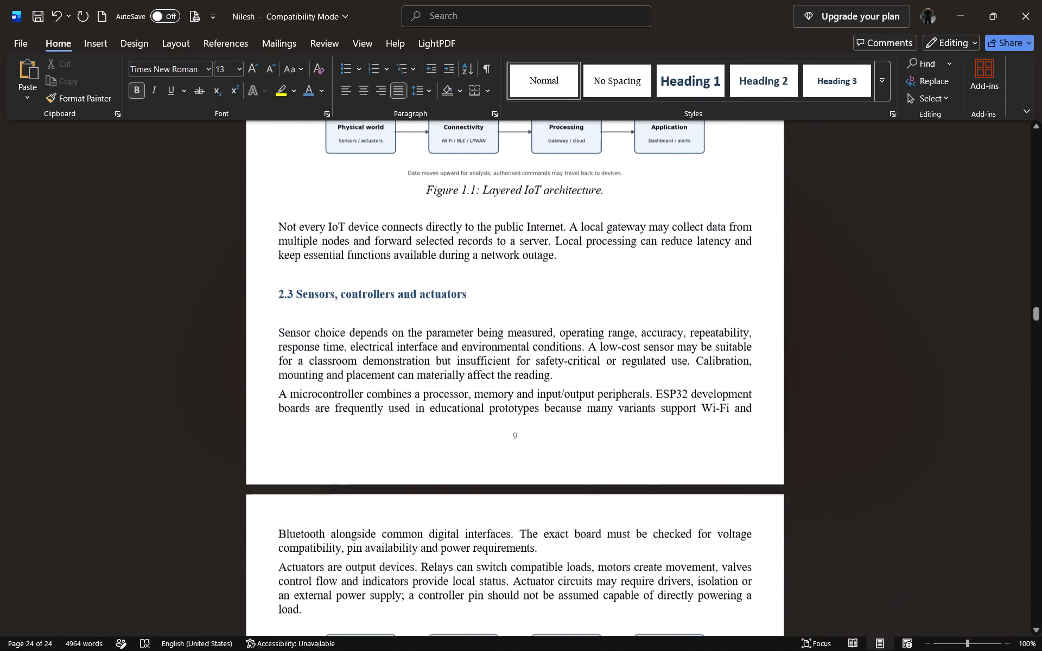
{"action": "scroll", "coordinate": [591, 593], "scroll_direction": "down", "scroll_amount": 3}
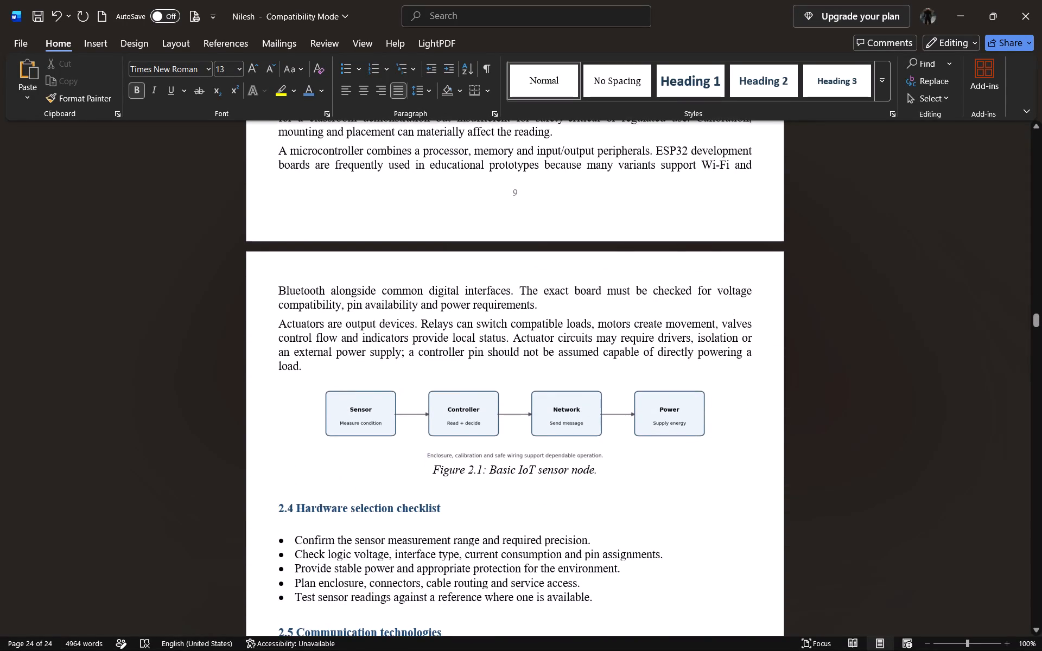
{"action": "key", "text": "Down"}
{"action": "key", "text": "Down"}
{"action": "key", "text": "Down"}
{"action": "key", "text": "Down"}
{"action": "key", "text": "Down"}
{"action": "key", "text": "Down"}
{"action": "key", "text": "Down"}
{"action": "key", "text": "Down"}
{"action": "key", "text": "Down"}
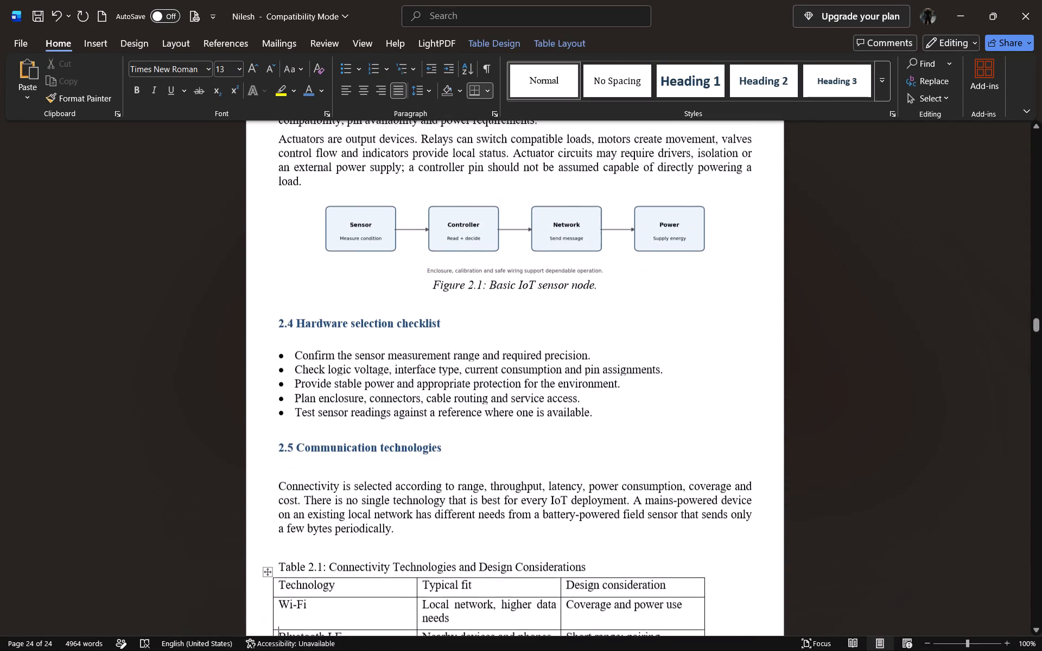
{"action": "key", "text": "Down"}
{"action": "key", "text": "Down"}
{"action": "key", "text": "Down"}
{"action": "key", "text": "Down"}
{"action": "key", "text": "Down"}
{"action": "key", "text": "Down"}
{"action": "key", "text": "Down"}
{"action": "key", "text": "Down"}
{"action": "key", "text": "Down"}
{"action": "key", "text": "Down"}
{"action": "key", "text": "Down"}
{"action": "key", "text": "Down"}
{"action": "key", "text": "Down"}
{"action": "key", "text": "Down"}
{"action": "key", "text": "Down"}
{"action": "key", "text": "Down"}
{"action": "key", "text": "Down"}
{"action": "key", "text": "Down"}
{"action": "key", "text": "Down"}
{"action": "key", "text": "Down"}
{"action": "key", "text": "Down"}
{"action": "key", "text": "Down"}
{"action": "key", "text": "Down"}
{"action": "key", "text": "Down"}
{"action": "key", "text": "Down"}
{"action": "key", "text": "Down"}
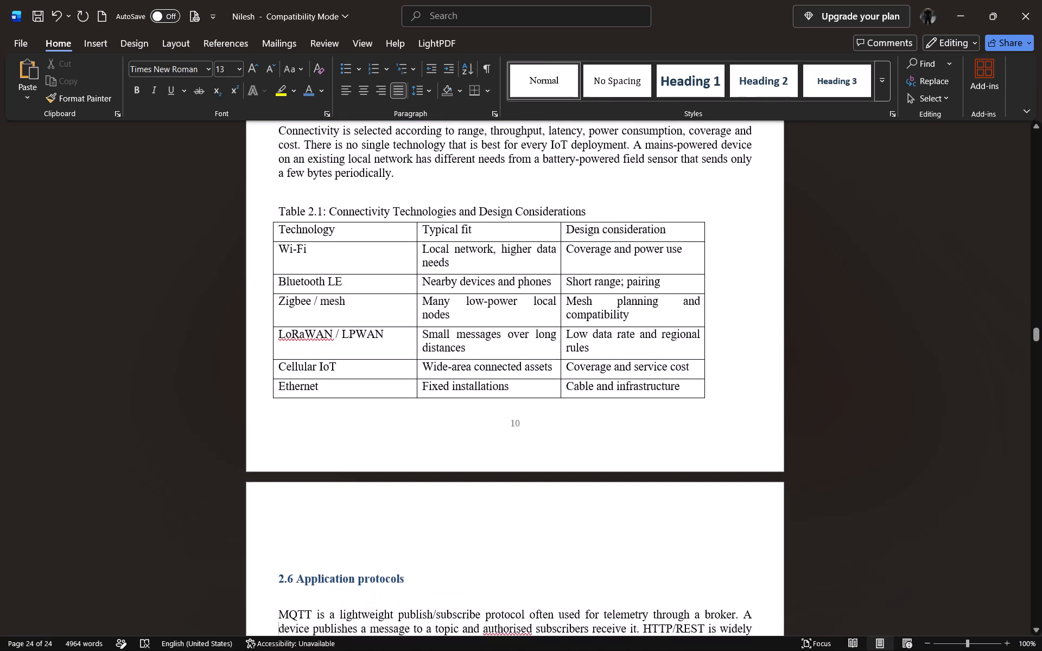
{"action": "key", "text": "Down"}
{"action": "key", "text": "Down"}
{"action": "key", "text": "Down"}
{"action": "key", "text": "Down"}
{"action": "key", "text": "Down"}
{"action": "key", "text": "Down"}
{"action": "key", "text": "Down"}
{"action": "key", "text": "Down"}
{"action": "key", "text": "Down"}
{"action": "key", "text": "Down"}
{"action": "key", "text": "Down"}
{"action": "key", "text": "Down"}
{"action": "key", "text": "Down"}
{"action": "key", "text": "Down"}
{"action": "key", "text": "Down"}
{"action": "key", "text": "Down"}
{"action": "key", "text": "Down"}
{"action": "key", "text": "Down"}
{"action": "key", "text": "Down"}
{"action": "key", "text": "Down"}
{"action": "key", "text": "Down"}
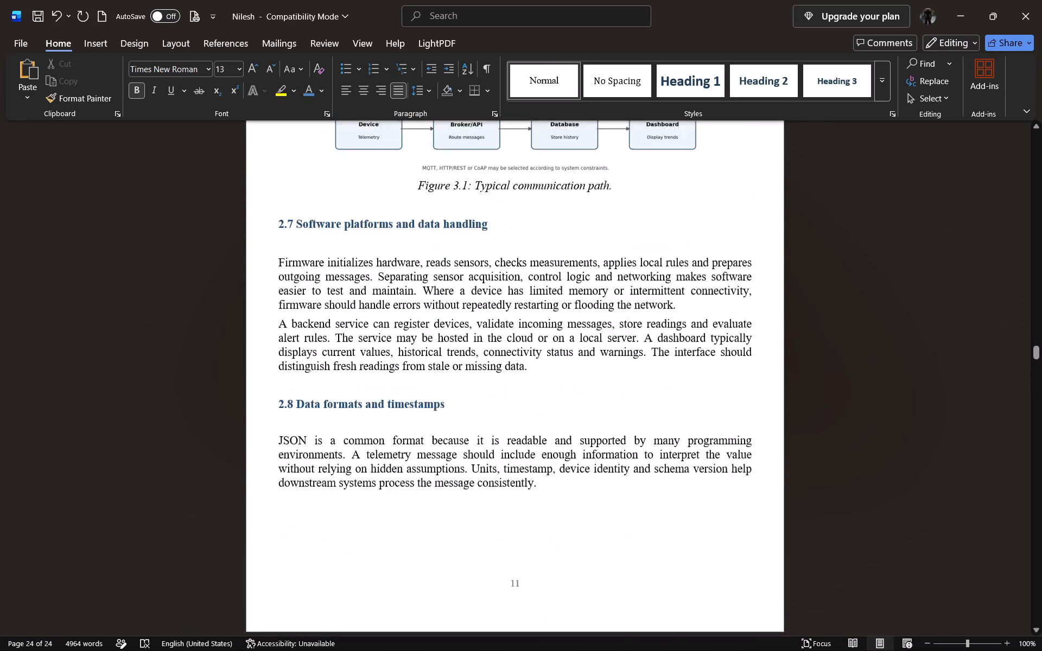
{"action": "key", "text": "Down"}
{"action": "key", "text": "Down"}
{"action": "key", "text": "Down"}
{"action": "key", "text": "Down"}
{"action": "key", "text": "Down"}
{"action": "key", "text": "Down"}
{"action": "key", "text": "Down"}
{"action": "key", "text": "Down"}
{"action": "key", "text": "Down"}
{"action": "key", "text": "Down"}
{"action": "key", "text": "Down"}
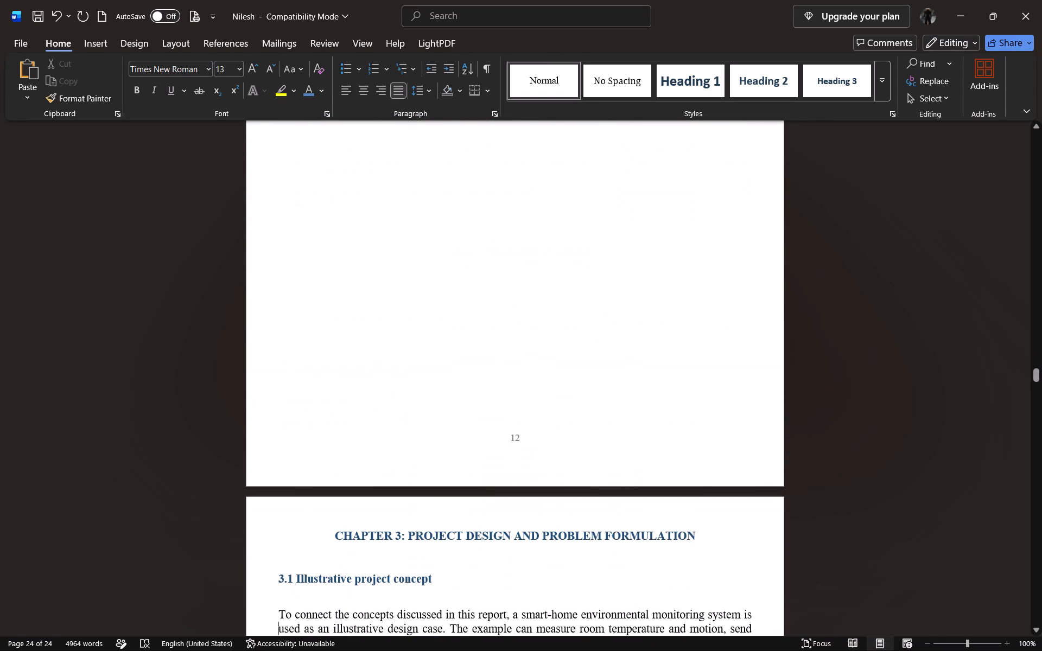
Check the layout of Chapter 3 from the illustrative project concept through the functional and non-functional requirements.
{"action": "key", "text": "Down"}
{"action": "key", "text": "Down"}
{"action": "key", "text": "Down"}
{"action": "key", "text": "Down"}
{"action": "key", "text": "Down"}
{"action": "key", "text": "Down"}
{"action": "key", "text": "Down"}
{"action": "key", "text": "Down"}
{"action": "key", "text": "Down"}
{"action": "key", "text": "Down"}
{"action": "key", "text": "Down"}
{"action": "key", "text": "Down"}
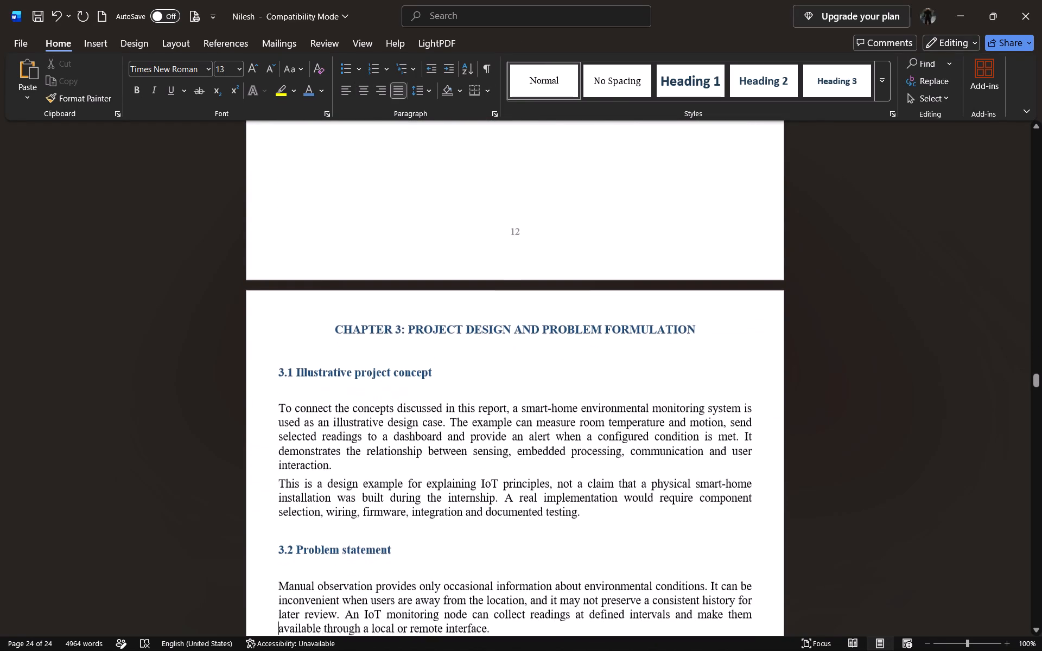
{"action": "key", "text": "Down"}
{"action": "key", "text": "Down"}
{"action": "key", "text": "Down"}
{"action": "key", "text": "Down"}
{"action": "key", "text": "Down"}
{"action": "key", "text": "Down"}
{"action": "key", "text": "Down"}
{"action": "key", "text": "Down"}
{"action": "key", "text": "Down"}
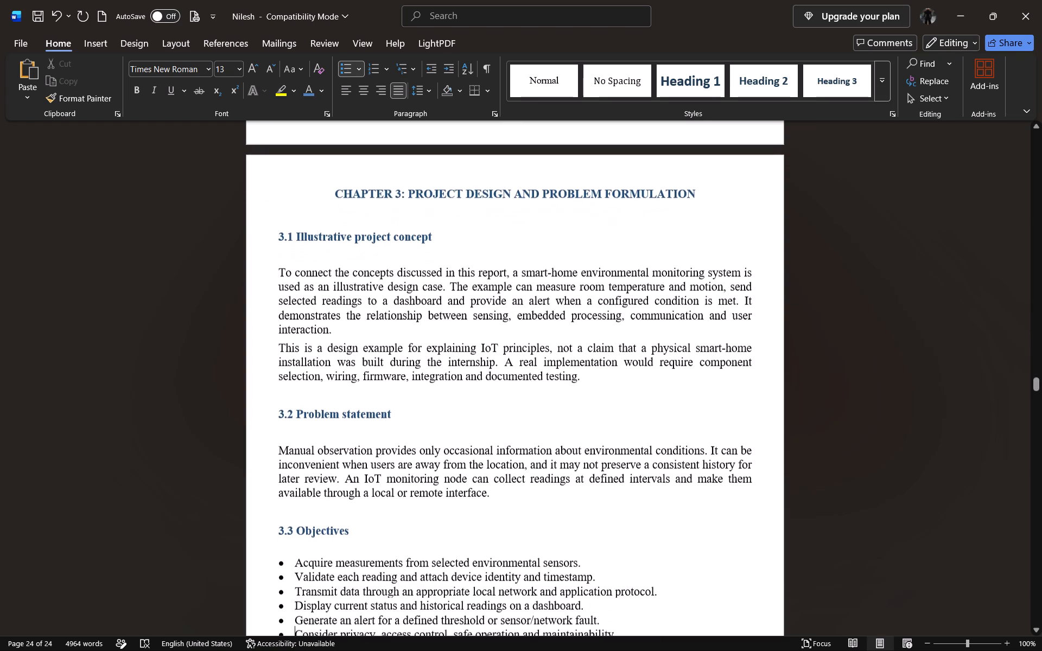
{"action": "key", "text": "Down"}
{"action": "key", "text": "Down"}
{"action": "key", "text": "Down"}
{"action": "key", "text": "Down"}
{"action": "key", "text": "Down"}
{"action": "key", "text": "Down"}
{"action": "key", "text": "Down"}
{"action": "key", "text": "Down"}
{"action": "key", "text": "Down"}
{"action": "key", "text": "Down"}
{"action": "key", "text": "Down"}
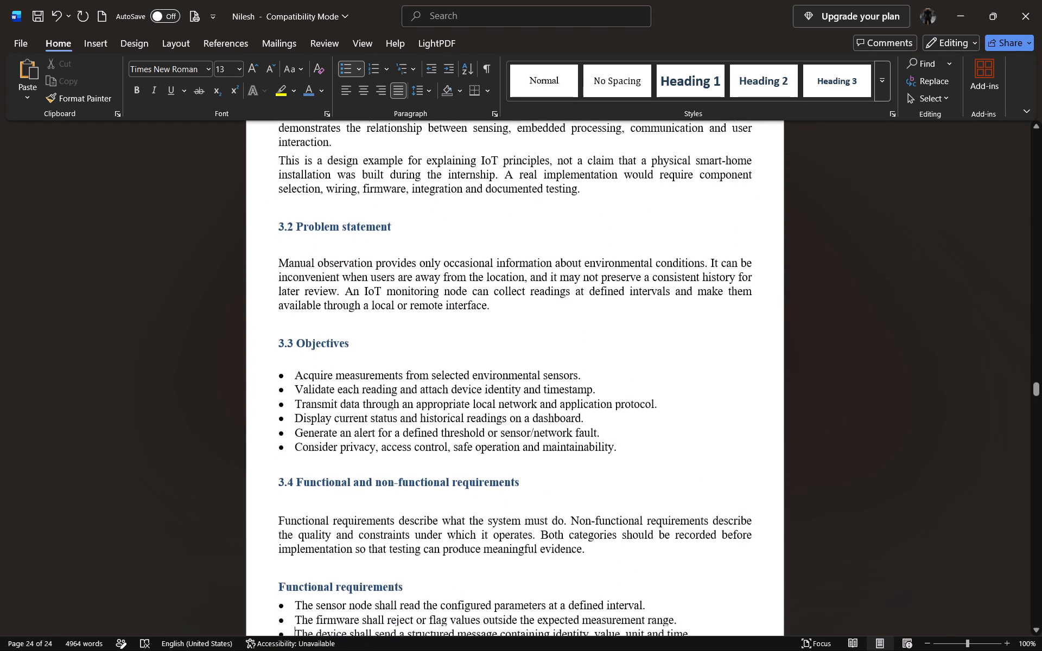
{"action": "key", "text": "Down"}
{"action": "key", "text": "Down"}
{"action": "key", "text": "Down"}
{"action": "key", "text": "Down"}
{"action": "key", "text": "Down"}
{"action": "key", "text": "Down"}
{"action": "key", "text": "Down"}
{"action": "key", "text": "Down"}
{"action": "key", "text": "Down"}
{"action": "key", "text": "Down"}
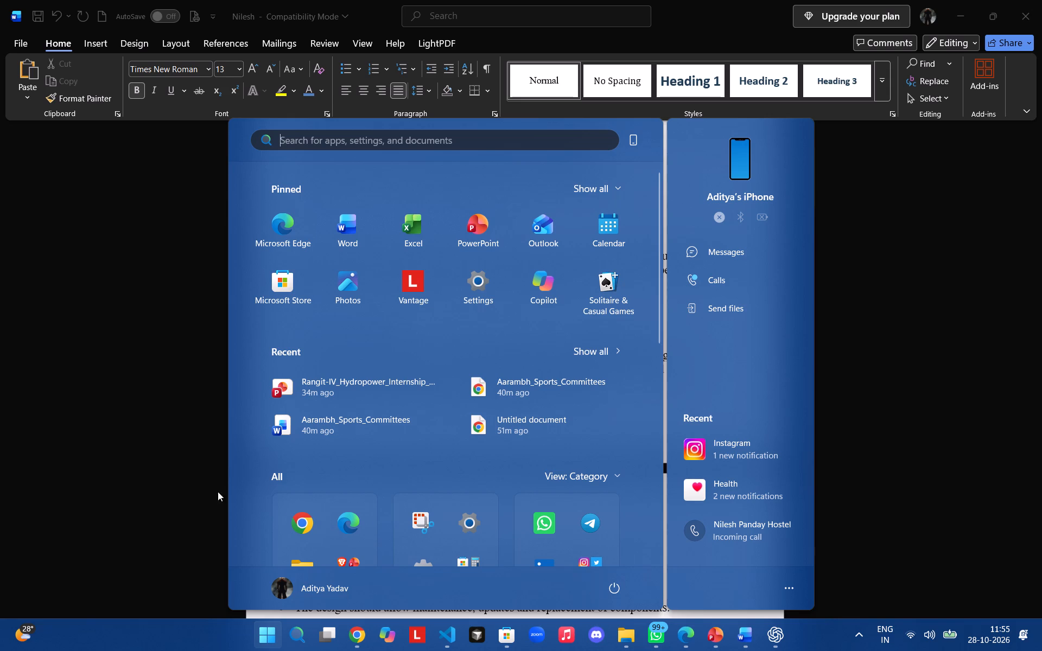
Launch the Kuro app from the recent Windows searches.
{"action": "left_click", "coordinate": [294, 641]}
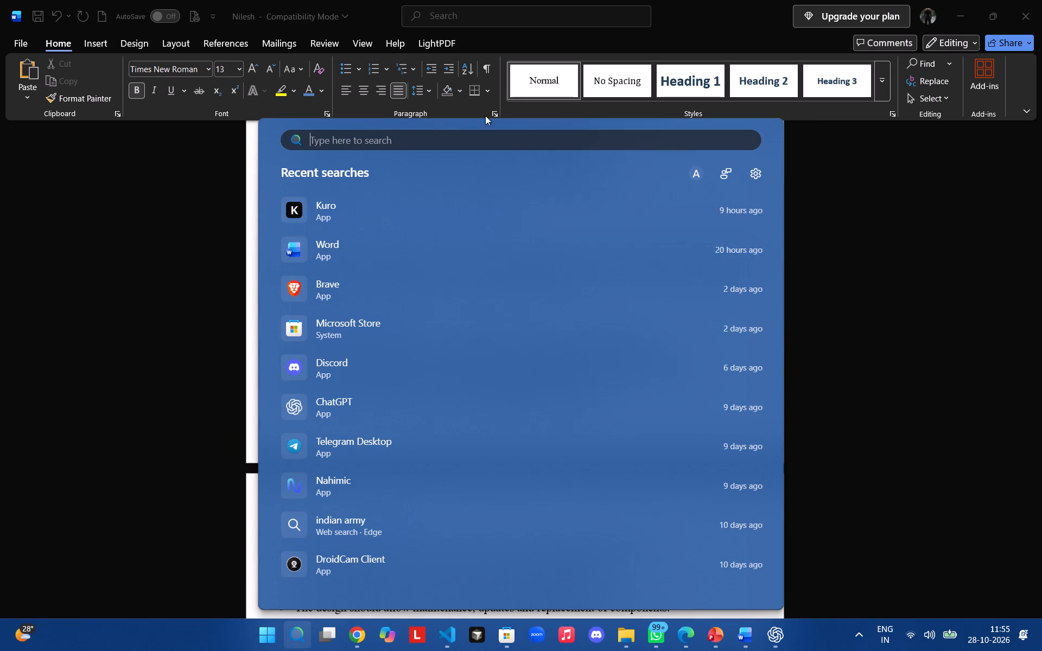
{"action": "left_click", "coordinate": [368, 215]}
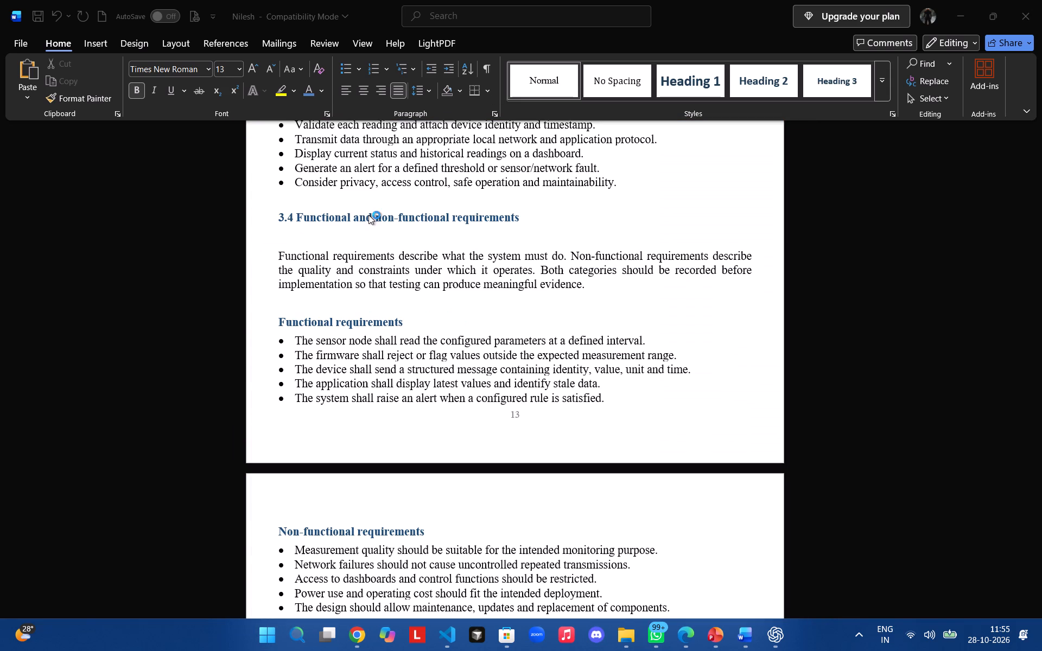
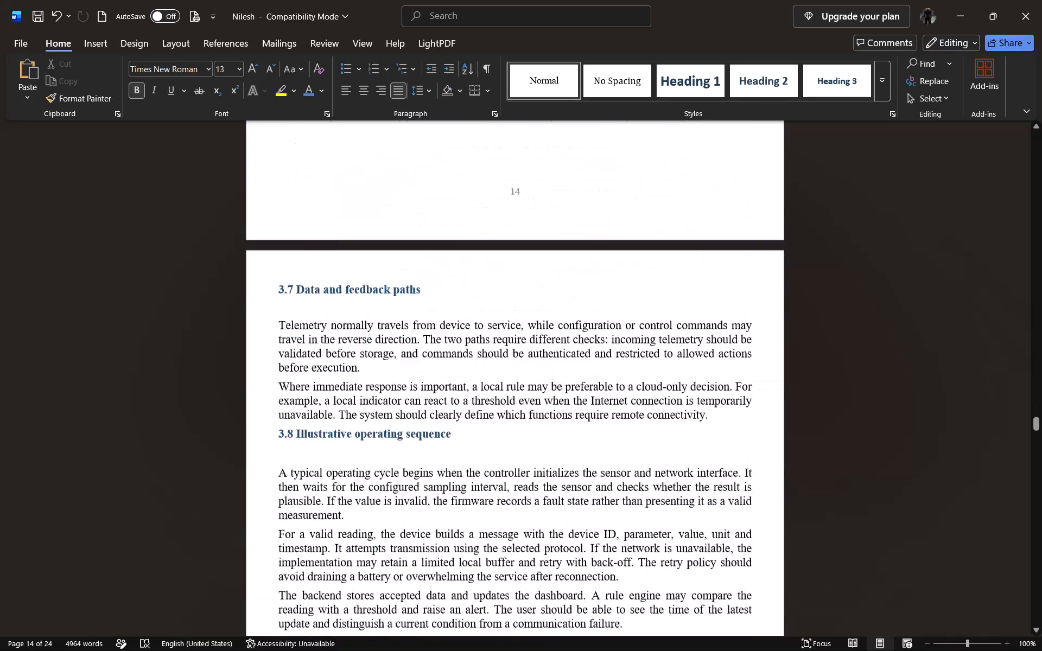
Check headings, Table 4.1, figure captions and page breaks from section 3.7 through the end of Chapter 4.
{"action": "scroll", "coordinate": [426, 313], "scroll_direction": "down", "scroll_amount": 3}
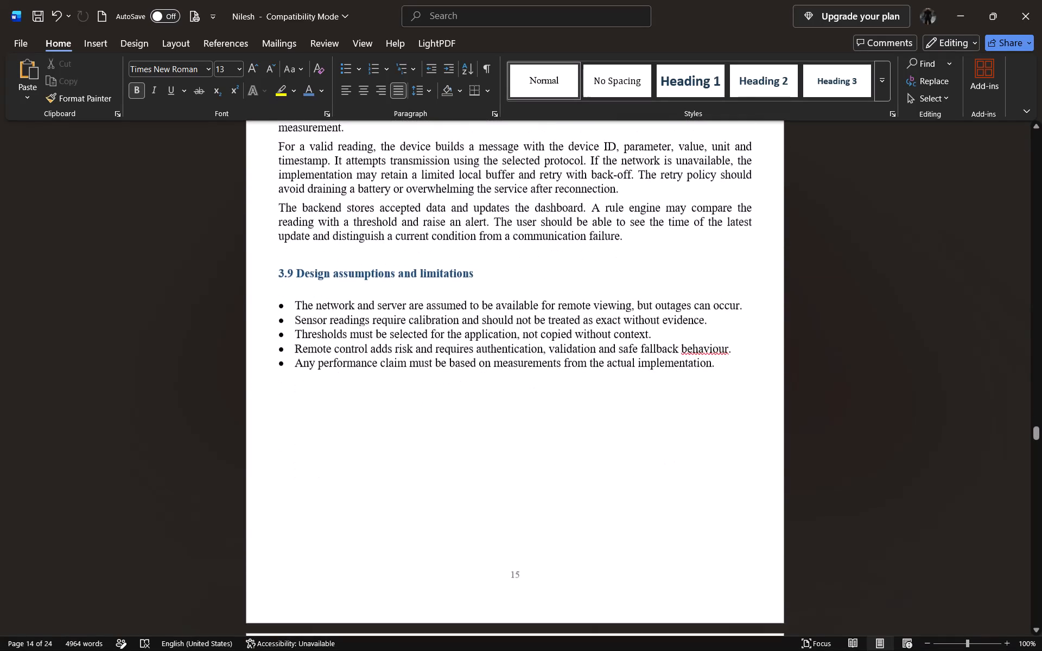
{"action": "scroll", "coordinate": [426, 313], "scroll_direction": "down", "scroll_amount": 8}
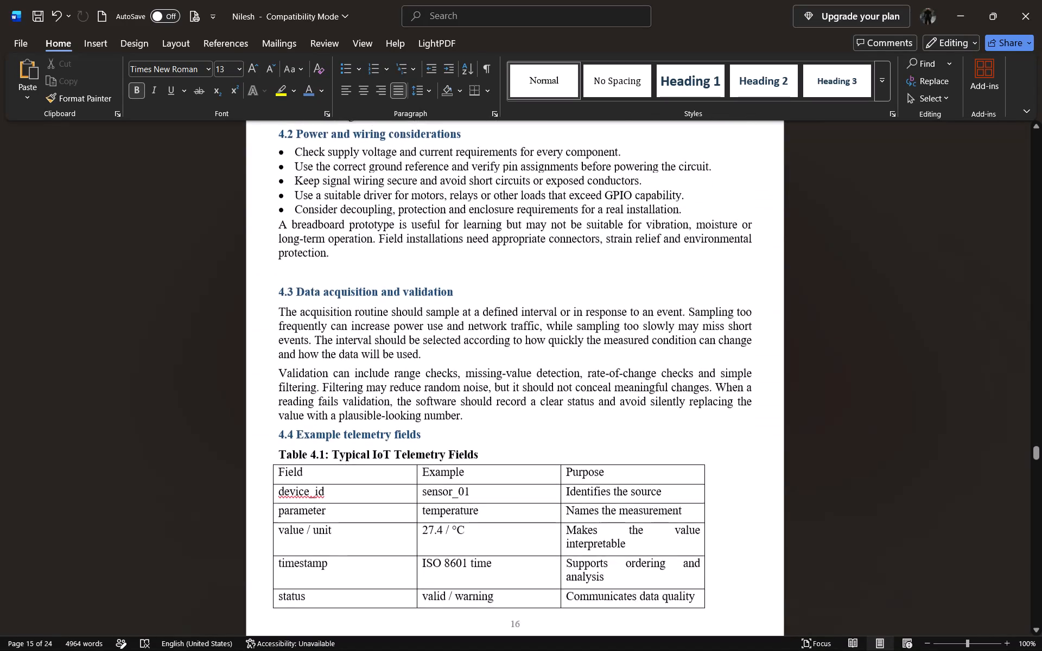
{"action": "scroll", "coordinate": [426, 313], "scroll_direction": "down", "scroll_amount": 5}
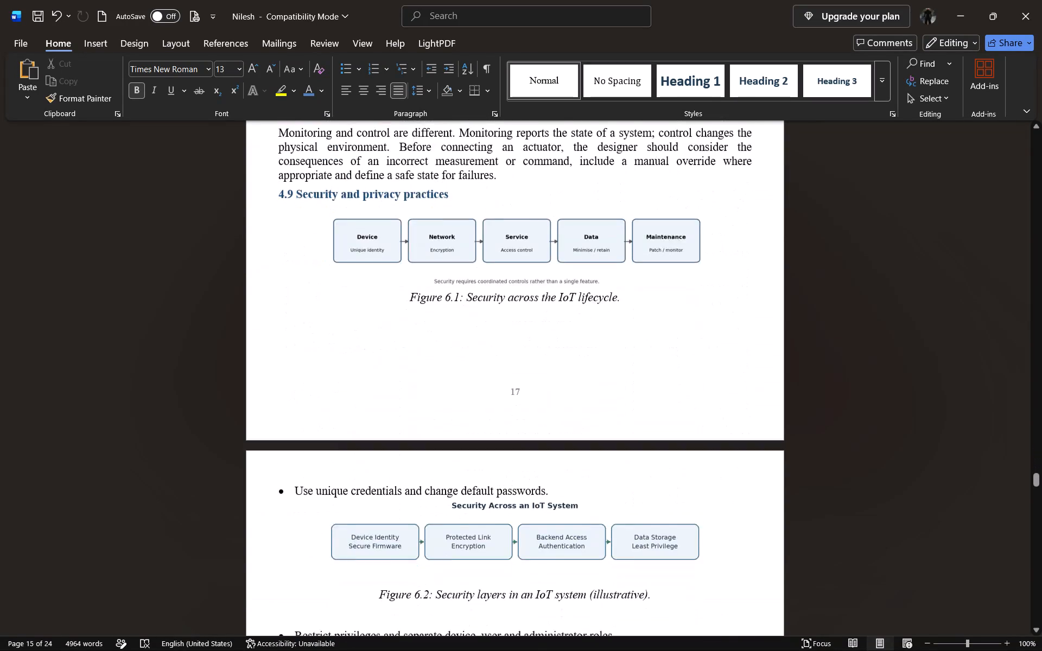
{"action": "scroll", "coordinate": [426, 313], "scroll_direction": "down", "scroll_amount": 5}
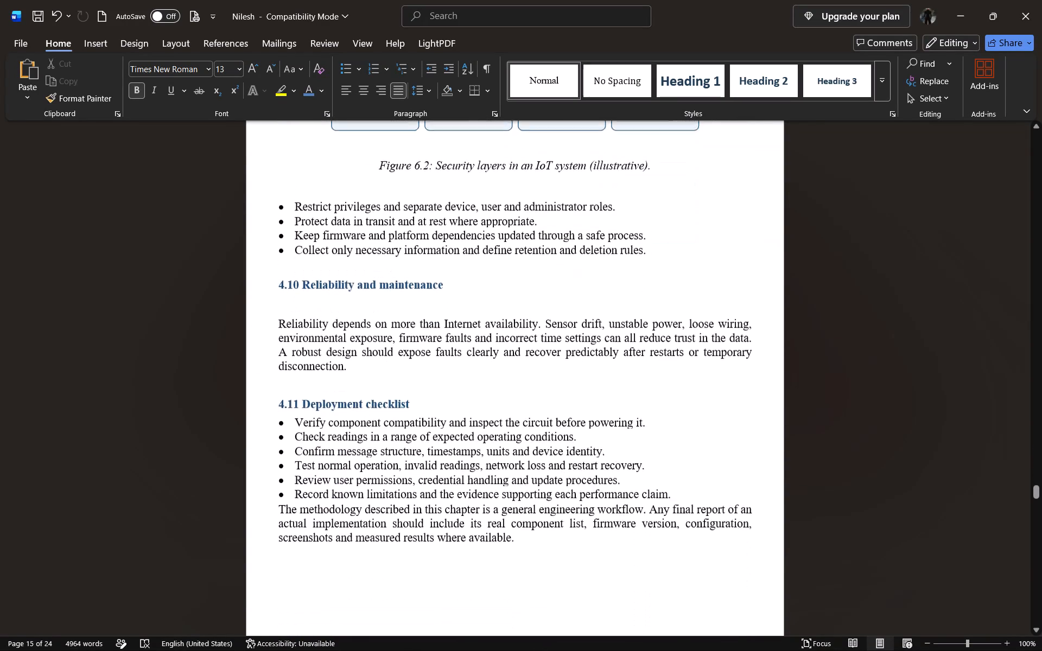
Check the layout of Chapter 5, including the test plan table's page split, section headings and paragraph spacing.
{"action": "scroll", "coordinate": [426, 313], "scroll_direction": "down", "scroll_amount": 6}
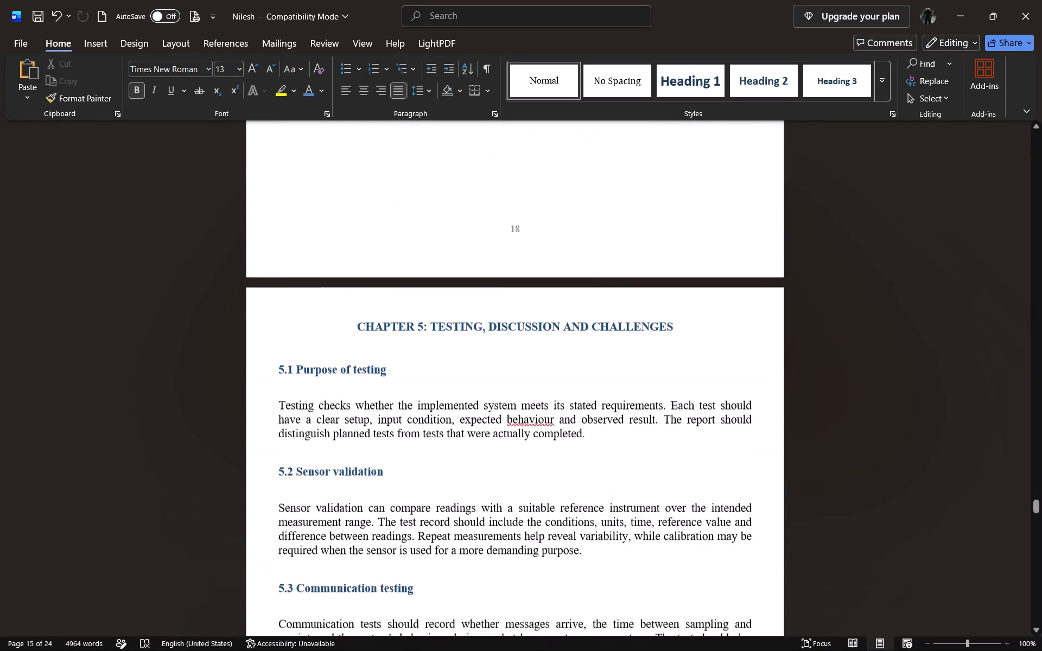
{"action": "scroll", "coordinate": [426, 313], "scroll_direction": "down", "scroll_amount": 4}
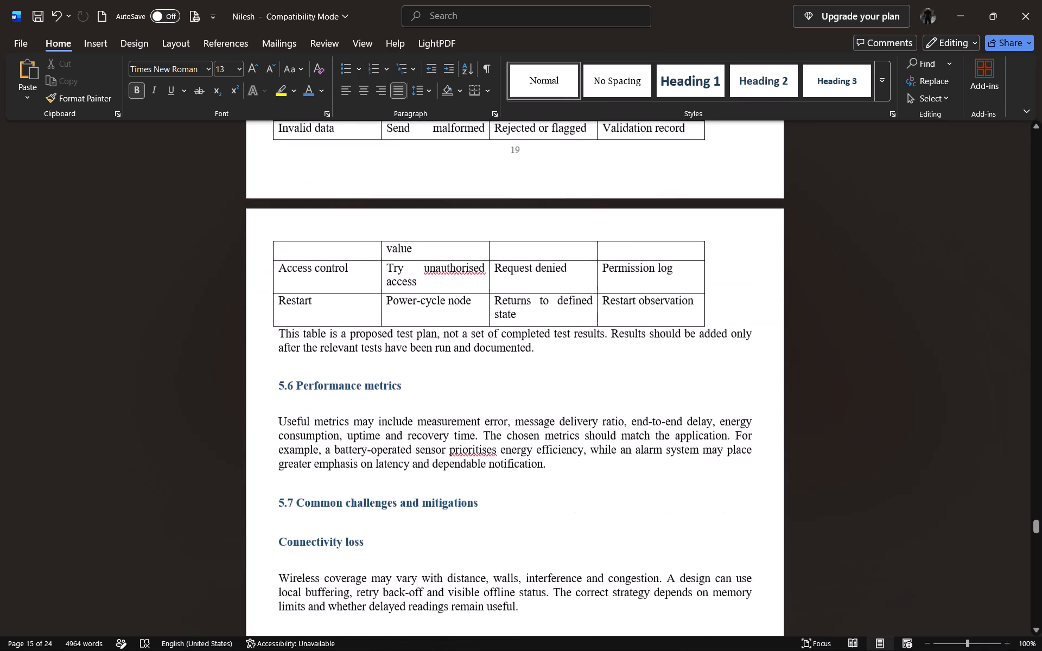
{"action": "scroll", "coordinate": [426, 313], "scroll_direction": "down", "scroll_amount": 4}
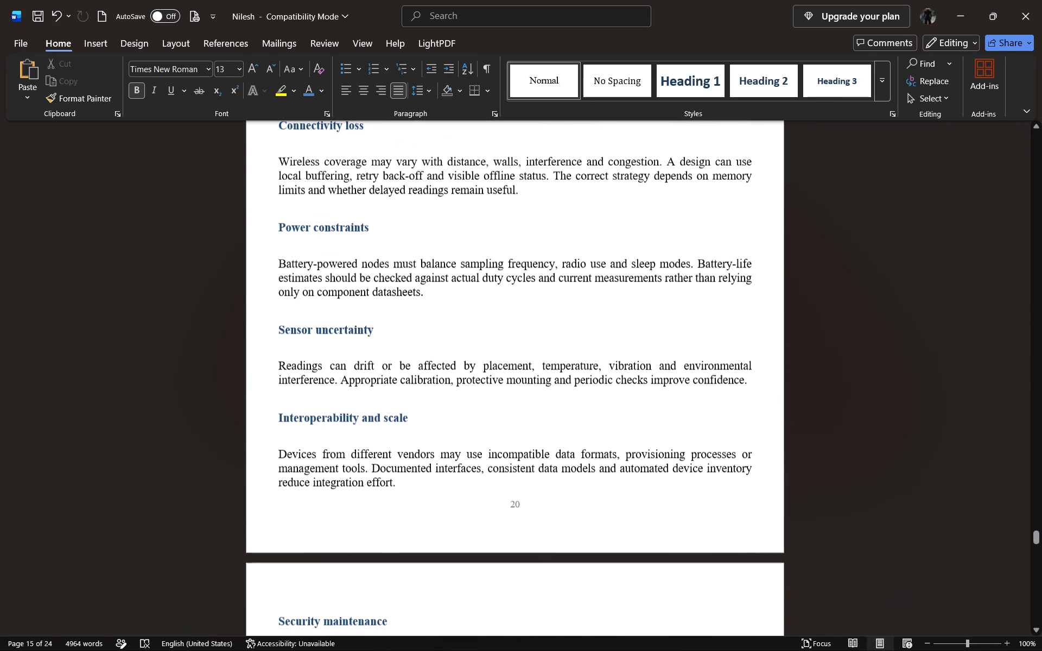
{"action": "scroll", "coordinate": [426, 313], "scroll_direction": "down", "scroll_amount": 2}
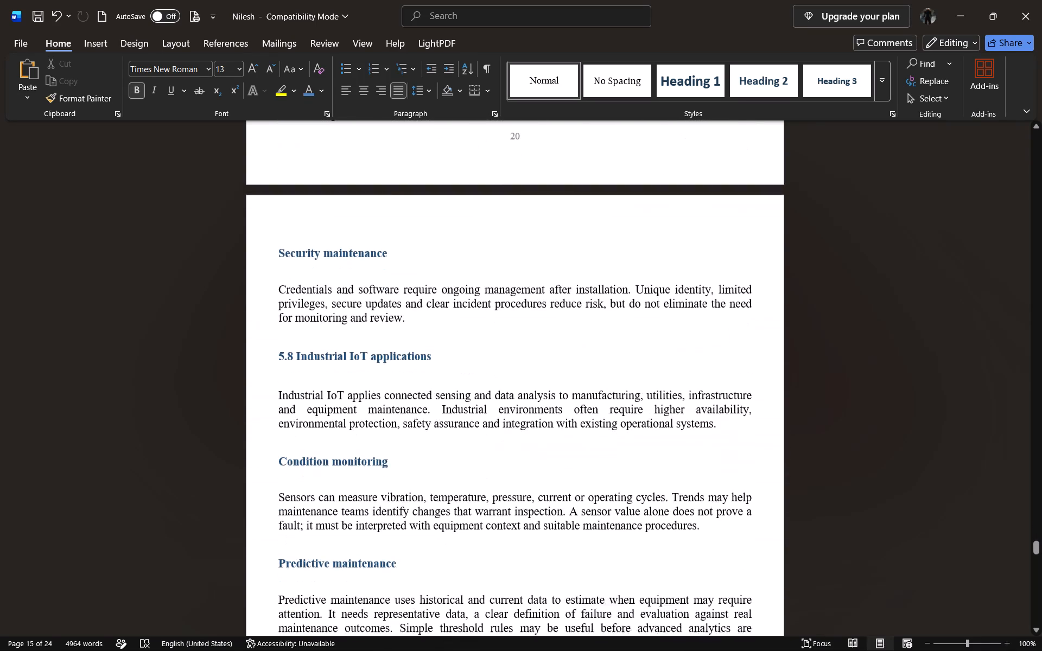
{"action": "scroll", "coordinate": [426, 313], "scroll_direction": "down", "scroll_amount": 2}
Check the layout of Chapter 6 from the conclusion through the future scope, and the reference list with its URLs.
{"action": "scroll", "coordinate": [426, 313], "scroll_direction": "down", "scroll_amount": 2}
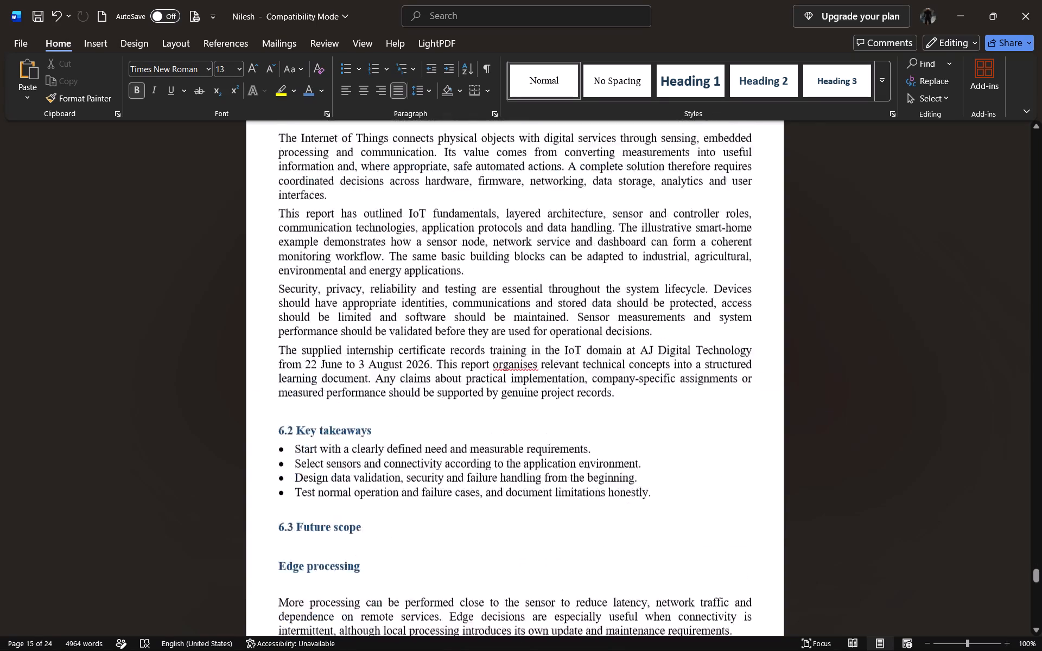
{"action": "scroll", "coordinate": [426, 313], "scroll_direction": "down", "scroll_amount": 3}
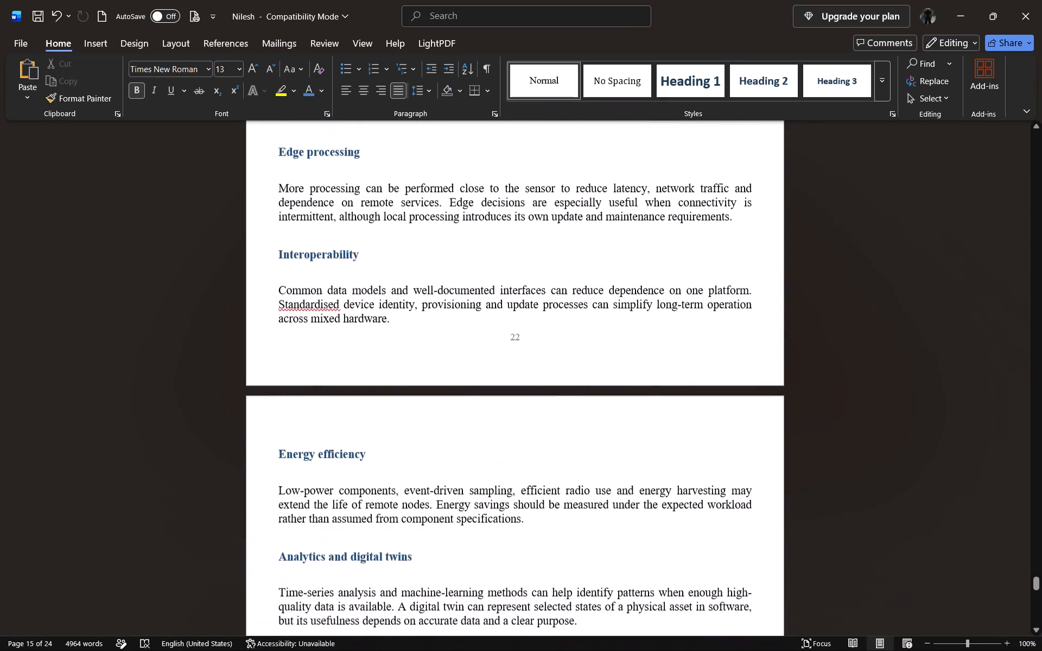
{"action": "scroll", "coordinate": [426, 313], "scroll_direction": "down", "scroll_amount": 4}
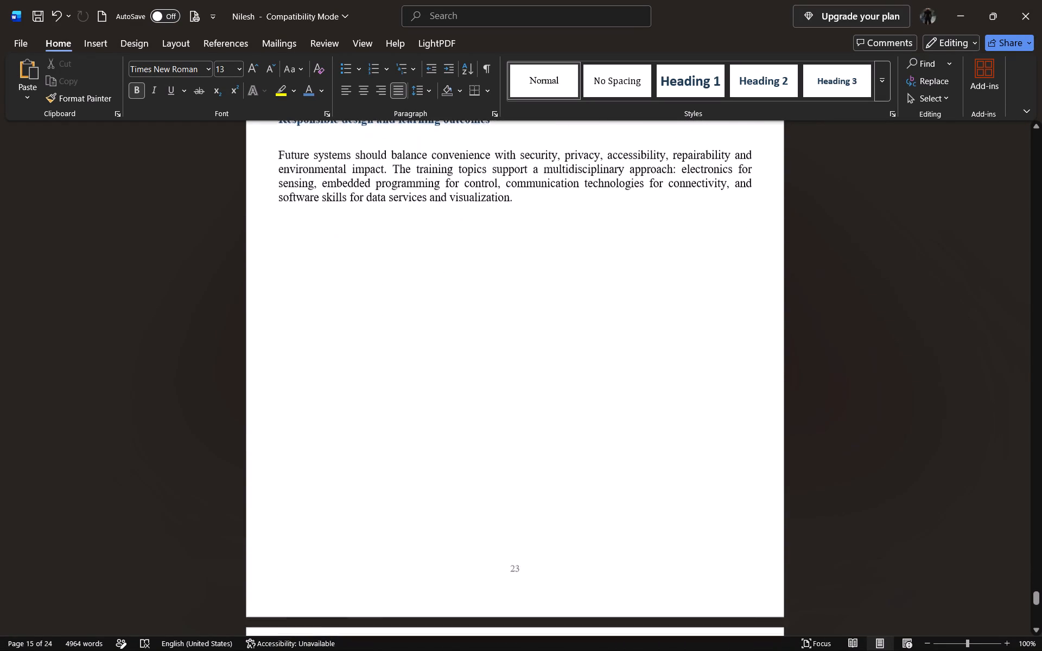
{"action": "scroll", "coordinate": [426, 313], "scroll_direction": "down", "scroll_amount": 2}
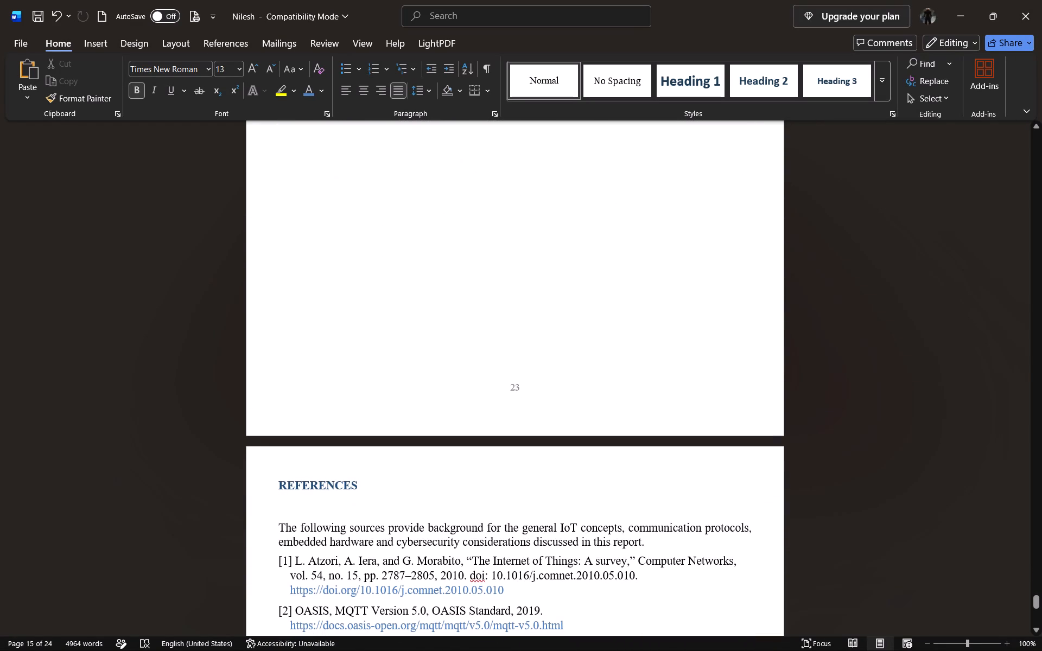
{"action": "scroll", "coordinate": [426, 313], "scroll_direction": "down", "scroll_amount": 7}
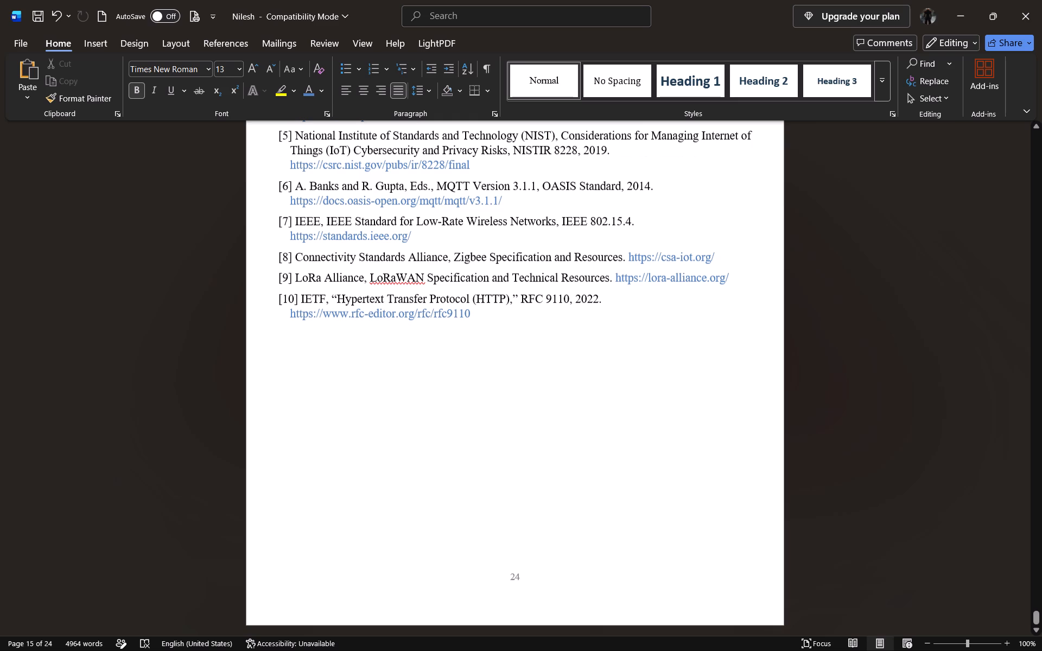
{"action": "scroll", "coordinate": [426, 313], "scroll_direction": "down", "scroll_amount": 1}
{"action": "scroll", "coordinate": [611, 535], "scroll_direction": "down", "scroll_amount": 5}
{"action": "scroll", "coordinate": [611, 535], "scroll_direction": "up", "scroll_amount": 1}
{"action": "scroll", "coordinate": [611, 535], "scroll_direction": "down", "scroll_amount": 1}
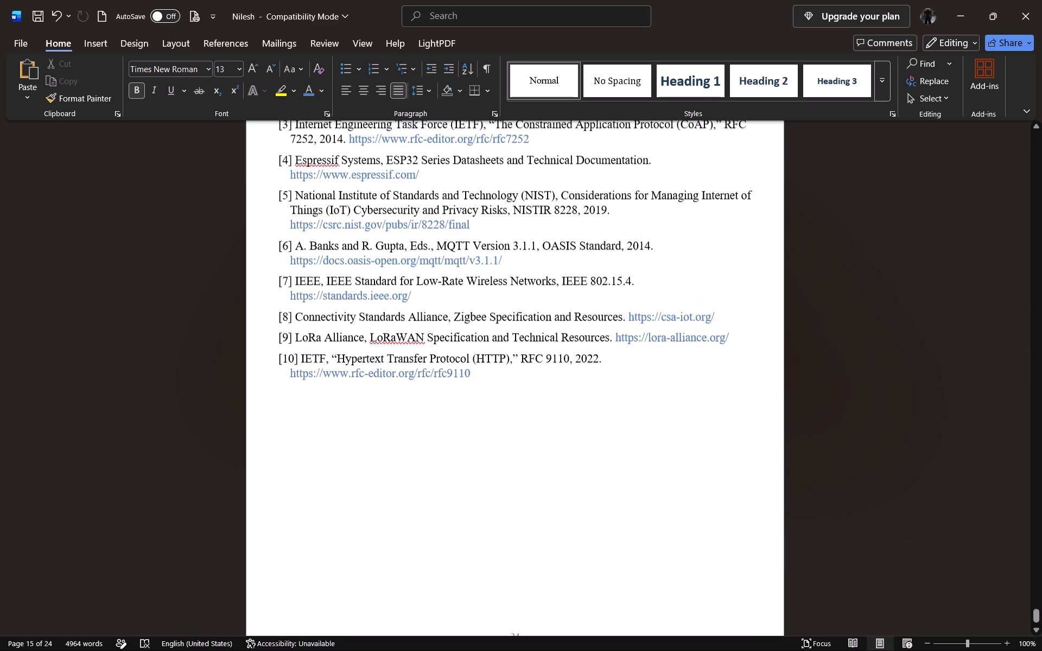
{"action": "scroll", "coordinate": [611, 535], "scroll_direction": "down", "scroll_amount": 1}
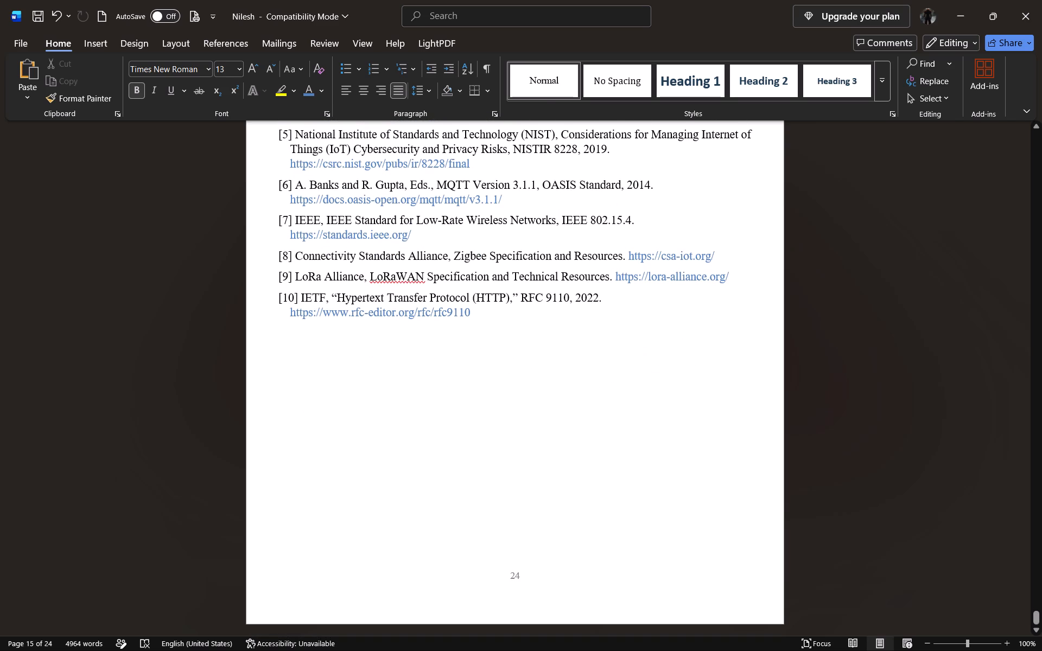
Delete the "(Univ. Roll. No.)" label after the roll number on the title page, keeping the bracketed number.
{"action": "scroll", "coordinate": [651, 409], "scroll_direction": "up", "scroll_amount": 14}
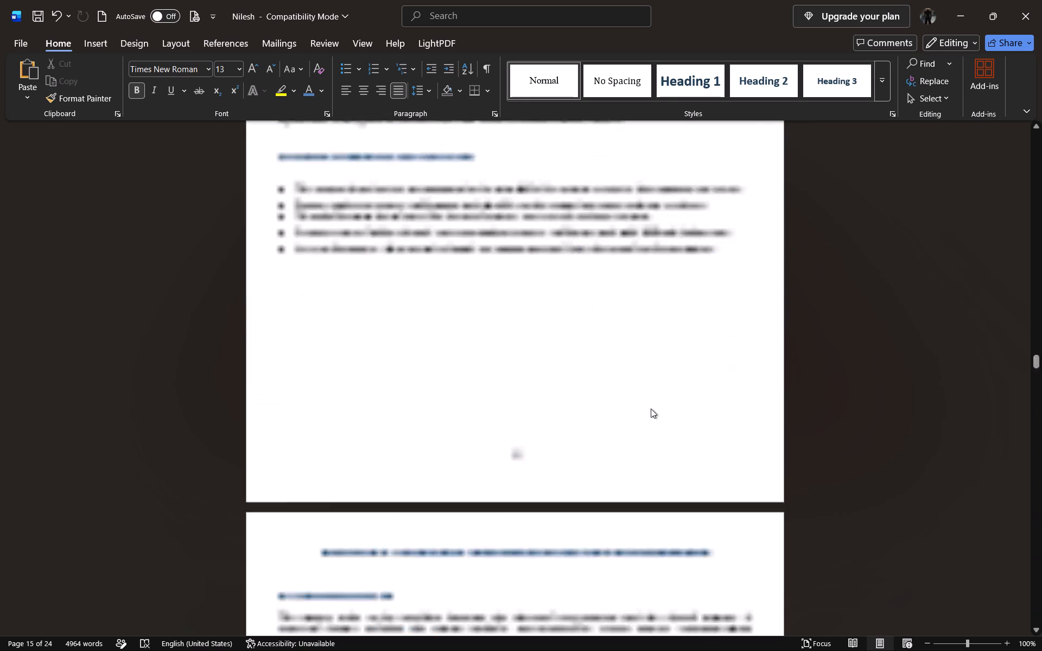
{"action": "scroll", "coordinate": [651, 409], "scroll_direction": "up", "scroll_amount": 8}
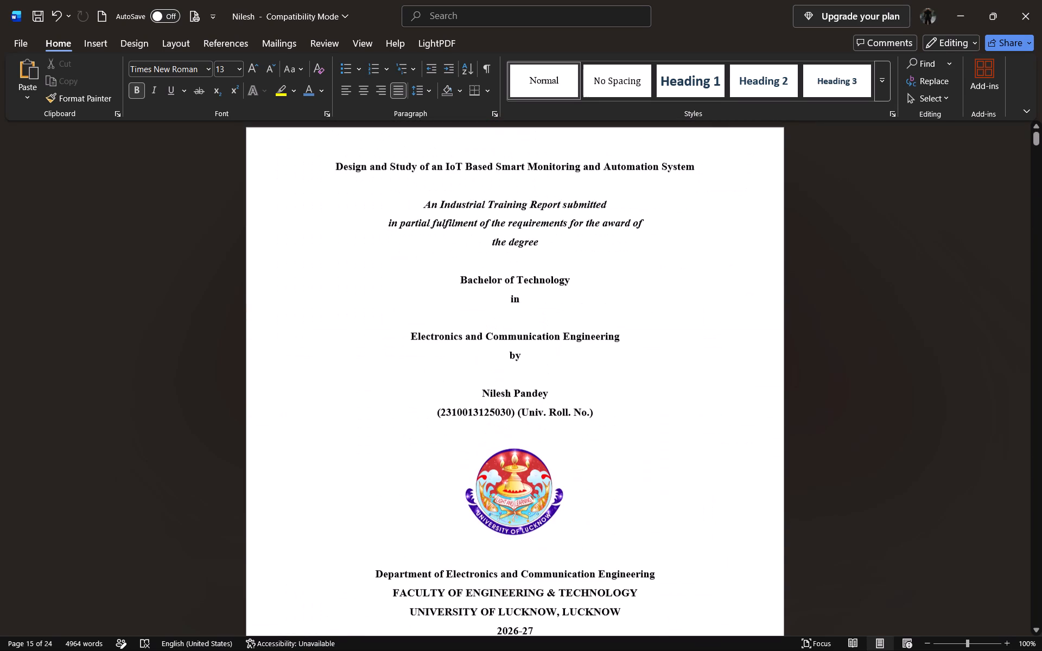
{"action": "left_click", "coordinate": [603, 417]}
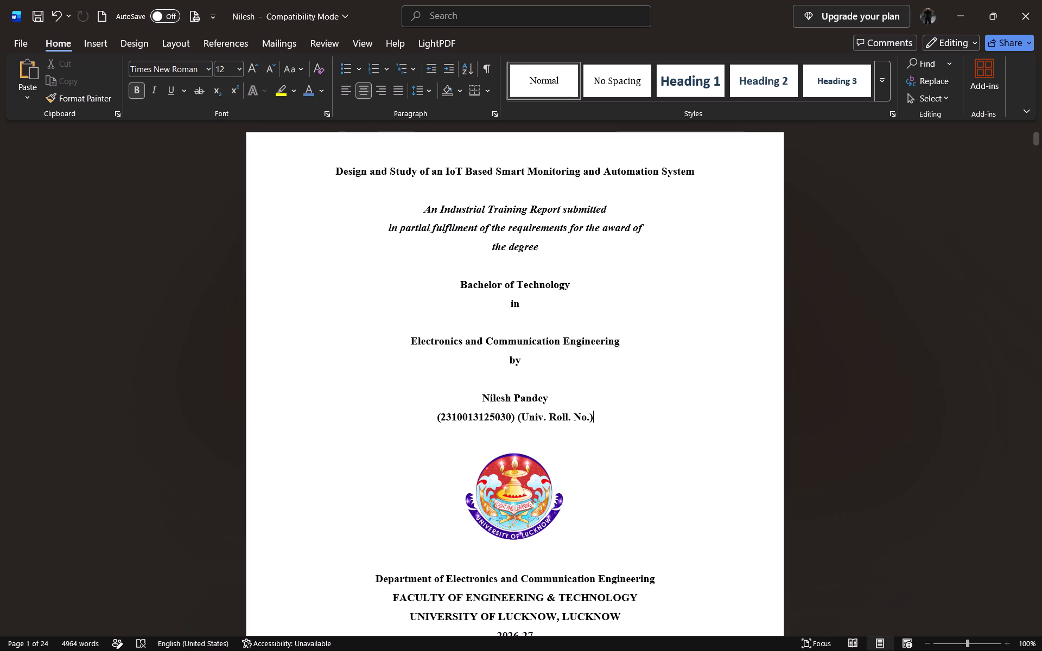
{"action": "key", "text": "BackSpace"}
{"action": "key", "text": "BackSpace"}
{"action": "key", "text": "BackSpace"}
{"action": "key", "text": "BackSpace"}
{"action": "key", "text": "BackSpace"}
{"action": "key", "text": "BackSpace"}
{"action": "key", "text": "BackSpace"}
{"action": "key", "text": "BackSpace"}
{"action": "key", "text": "BackSpace"}
{"action": "key", "text": "BackSpace"}
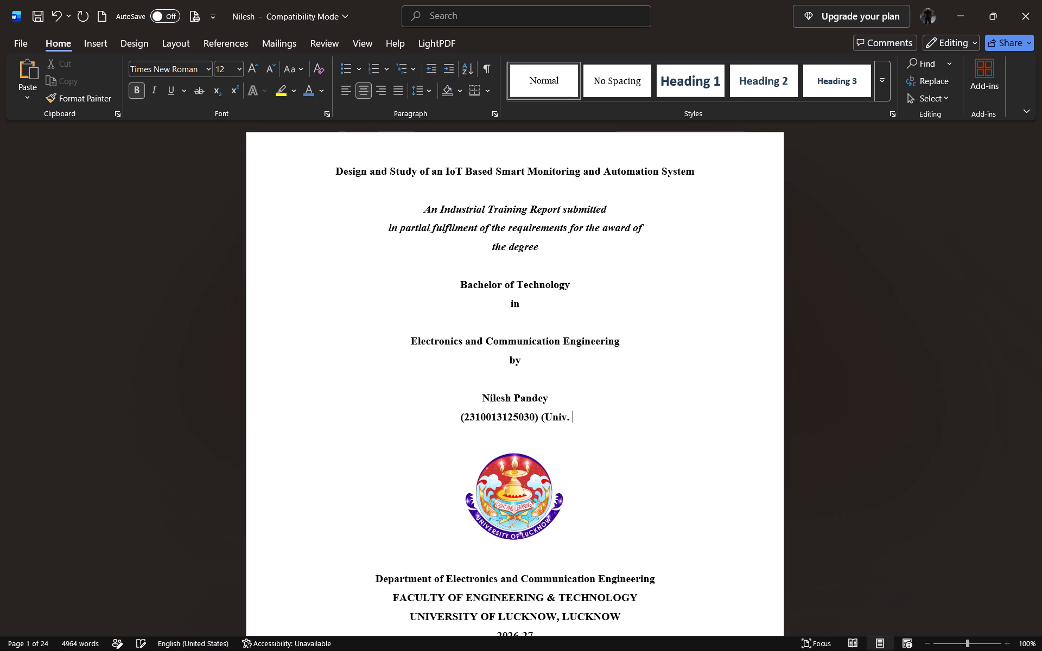
{"action": "key", "text": "BackSpace"}
{"action": "key", "text": "BackSpace"}
{"action": "key", "text": "BackSpace"}
{"action": "key", "text": "BackSpace"}
{"action": "key", "text": "BackSpace"}
{"action": "key", "text": "BackSpace"}
{"action": "key", "text": "BackSpace"}
{"action": "key", "text": "BackSpace"}
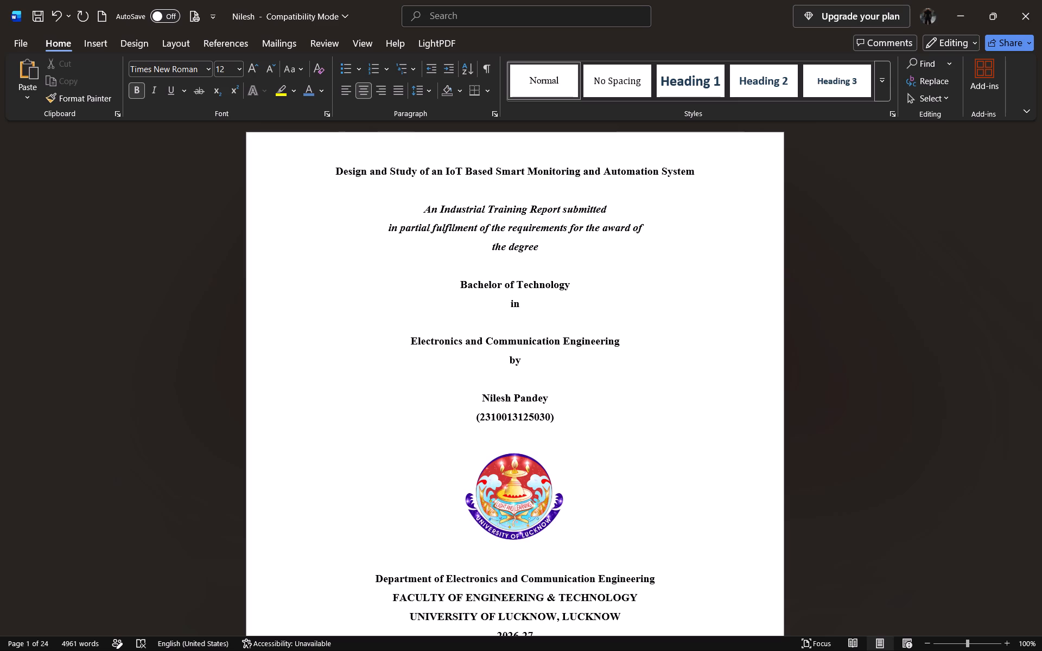
Place the insertion point at the start of the report title on the title page.
{"action": "left_click", "coordinate": [338, 171]}
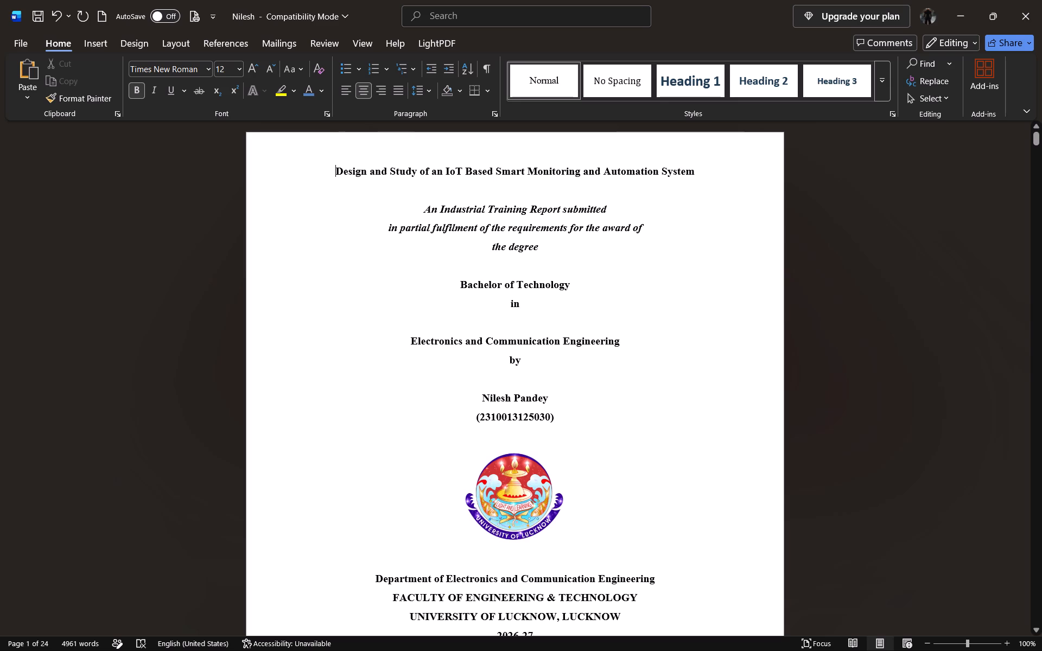